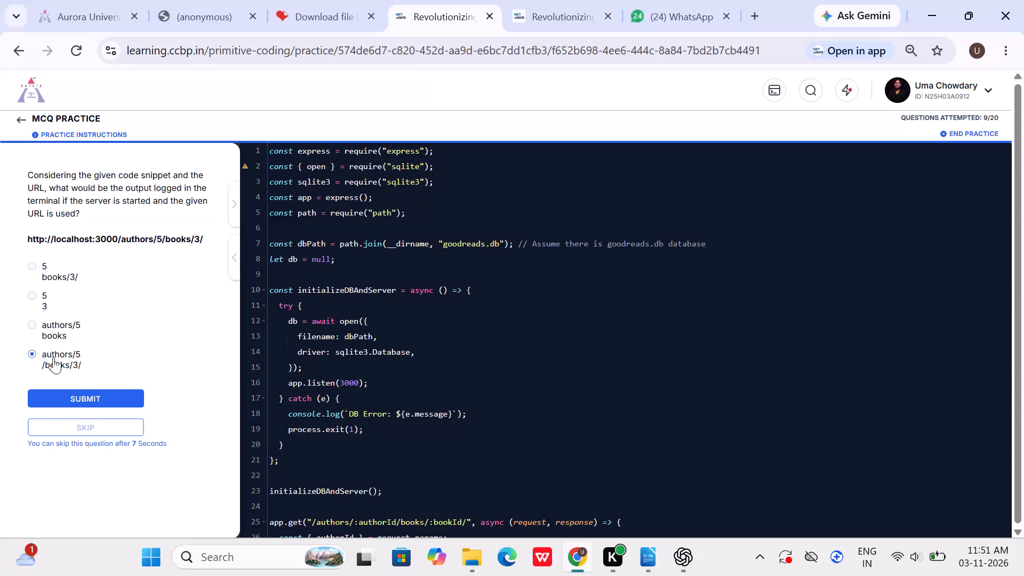
Answer the authors/5/books/3 terminal output question with "5 3", submit it and continue to the following question.
{"action": "left_click", "coordinate": [56, 333]}
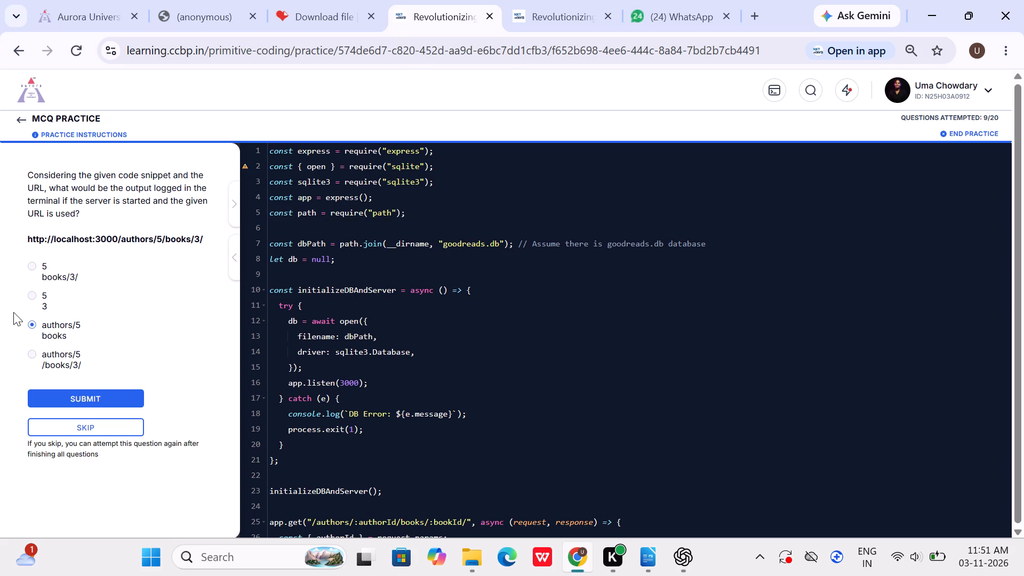
{"action": "left_click", "coordinate": [45, 306]}
{"action": "left_click", "coordinate": [111, 398]}
{"action": "left_click", "coordinate": [117, 476]}
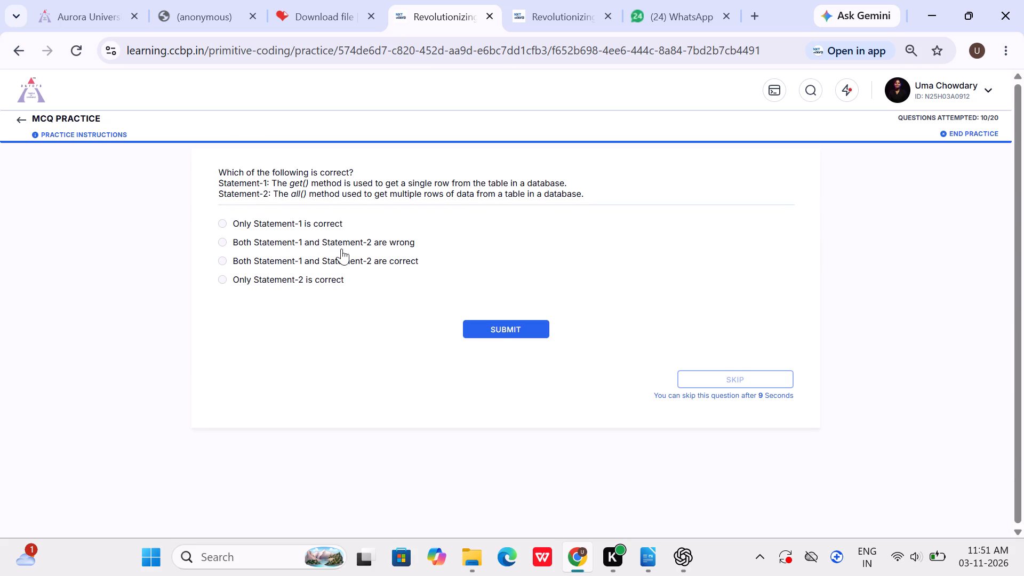
Submit "Both Statement-1 and Statement-2 are correct" for the get() and all() methods question and move on.
{"action": "left_click", "coordinate": [347, 261]}
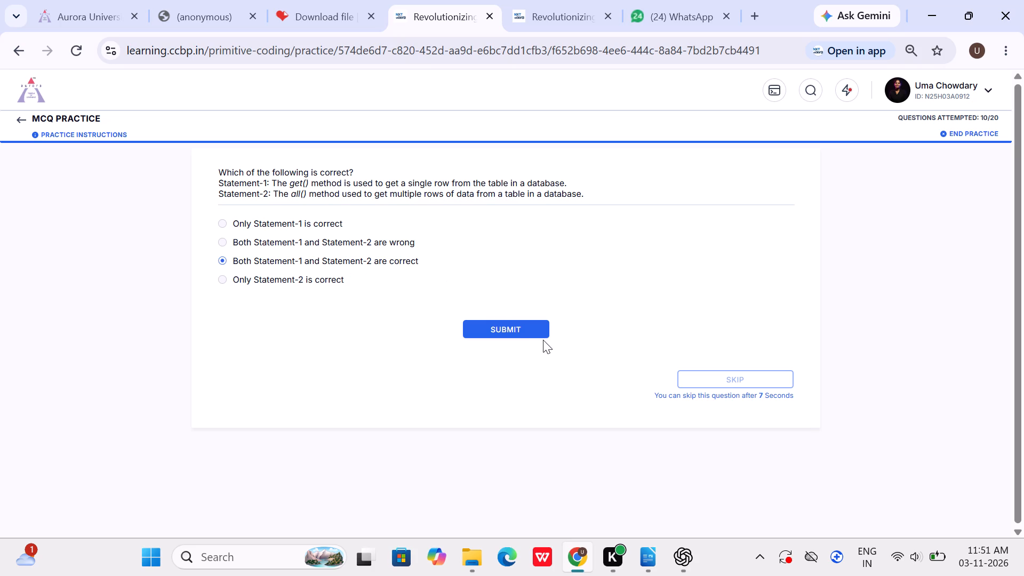
{"action": "left_click", "coordinate": [521, 333]}
{"action": "left_click", "coordinate": [515, 375]}
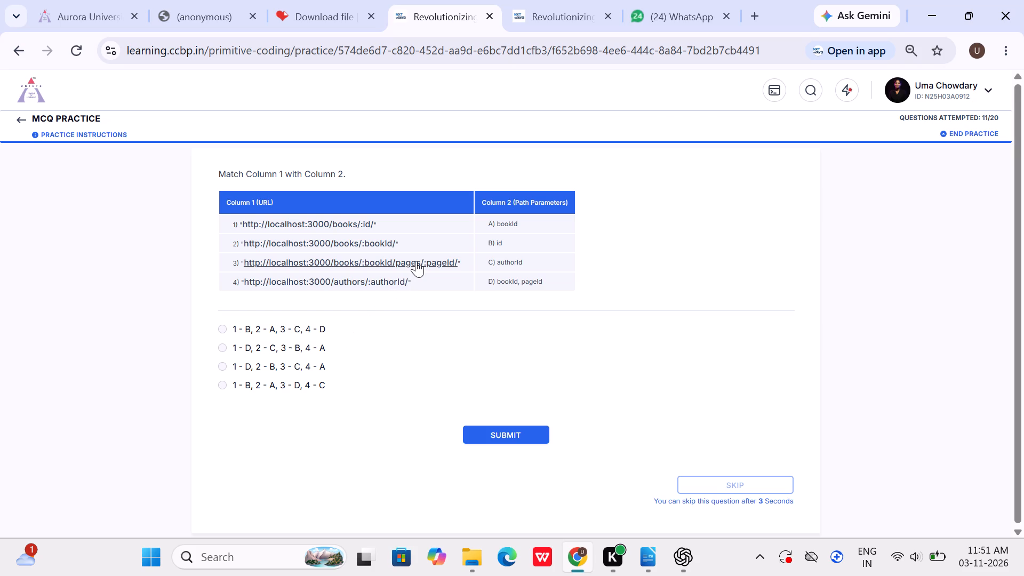
Submit "1 - B, 2 - A, 3 - D, 4 - C" for matching URLs with path parameters and move on.
{"action": "left_click", "coordinate": [295, 387]}
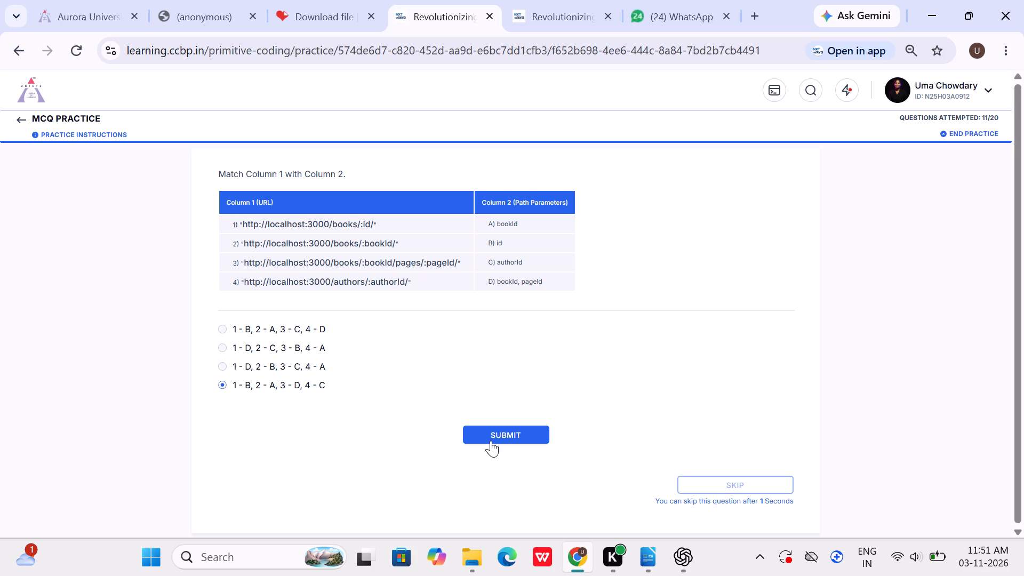
{"action": "left_click", "coordinate": [495, 434]}
{"action": "left_click", "coordinate": [522, 479]}
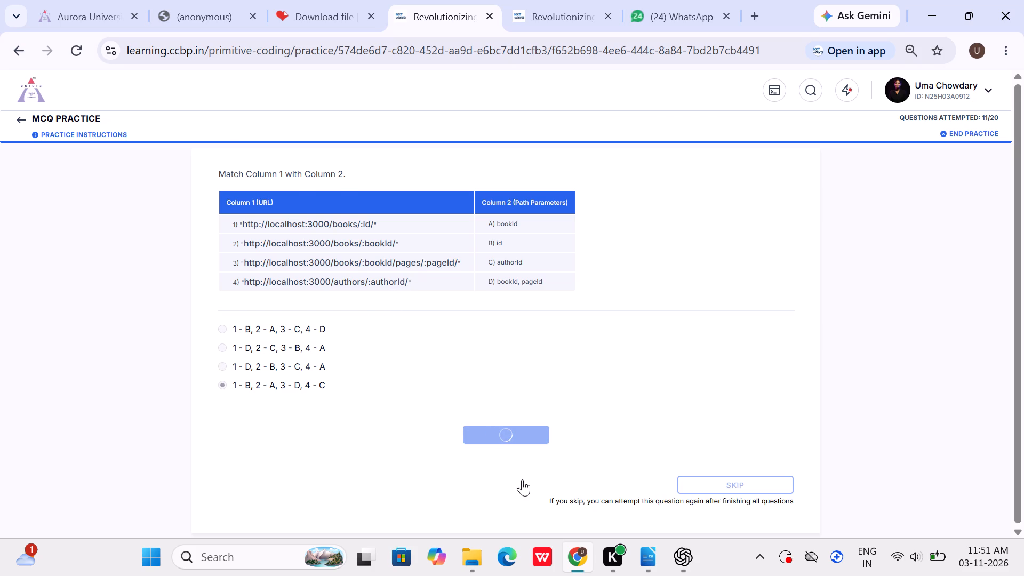
Check the code for its HTTP request method, submit DELETE as the answer and move on.
{"action": "scroll", "coordinate": [346, 388], "scroll_direction": "down", "scroll_amount": 1}
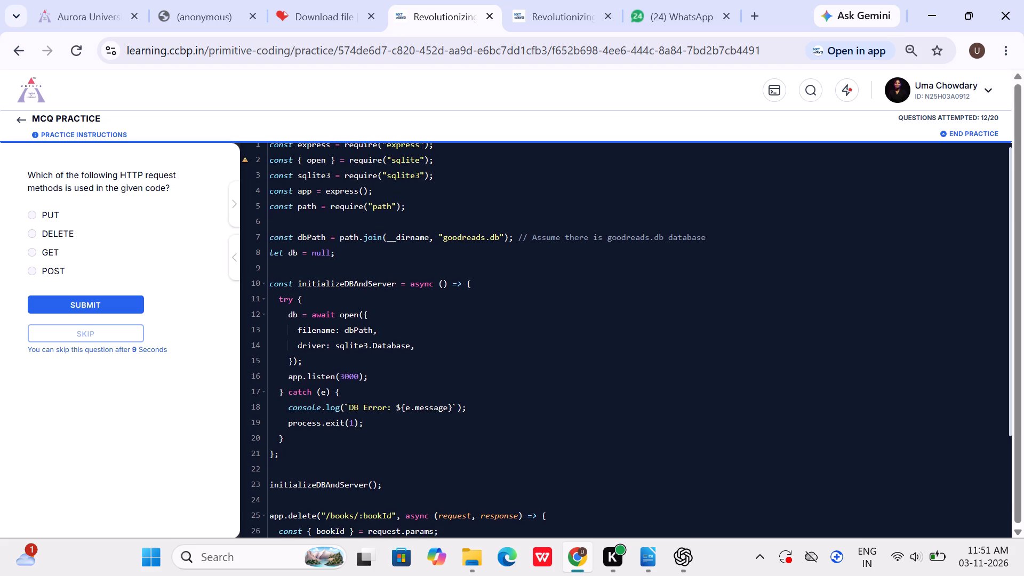
{"action": "left_click_drag", "start_coordinate": [52, 227], "coordinate": [62, 234]}
{"action": "left_click", "coordinate": [62, 234]}
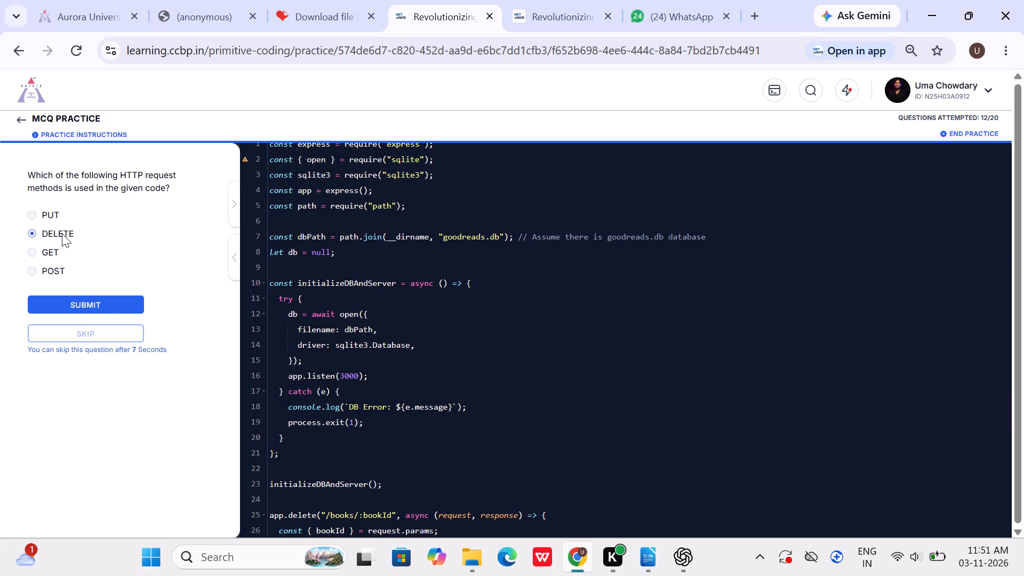
{"action": "left_click", "coordinate": [102, 304]}
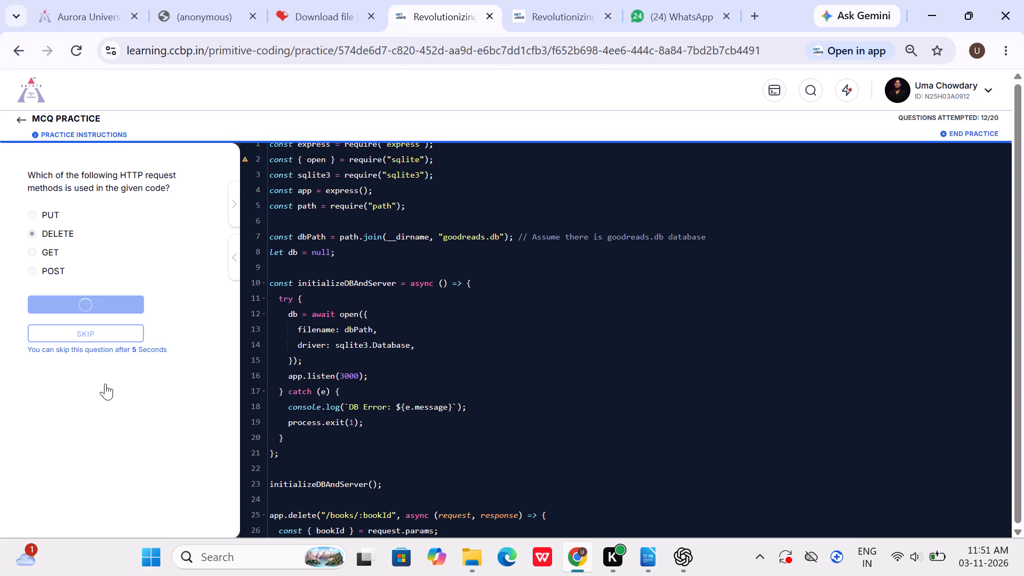
{"action": "left_click", "coordinate": [105, 387]}
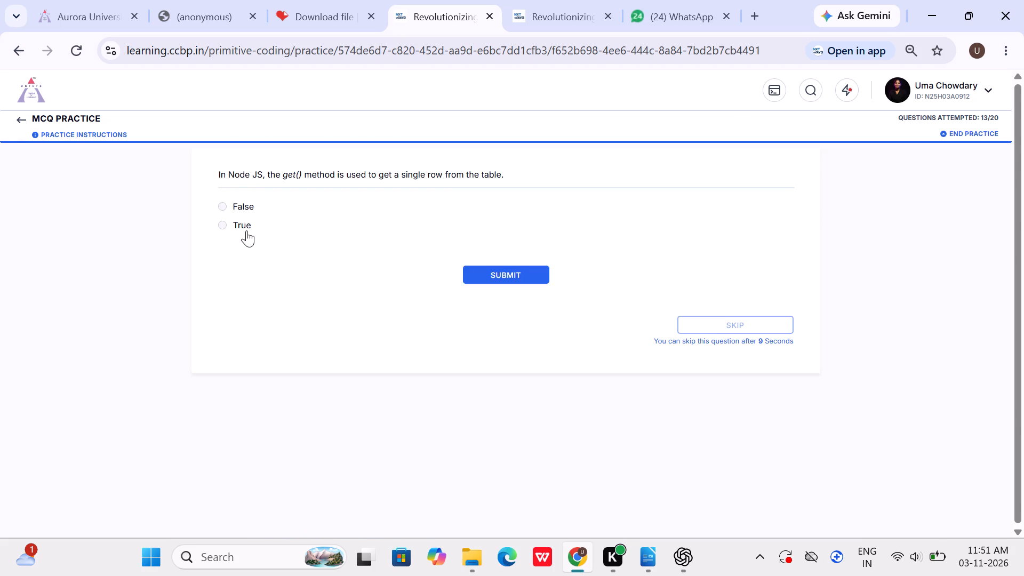
Submit True for the statement that get() fetches a single row from the table and move on.
{"action": "left_click", "coordinate": [246, 230]}
{"action": "left_click", "coordinate": [484, 274]}
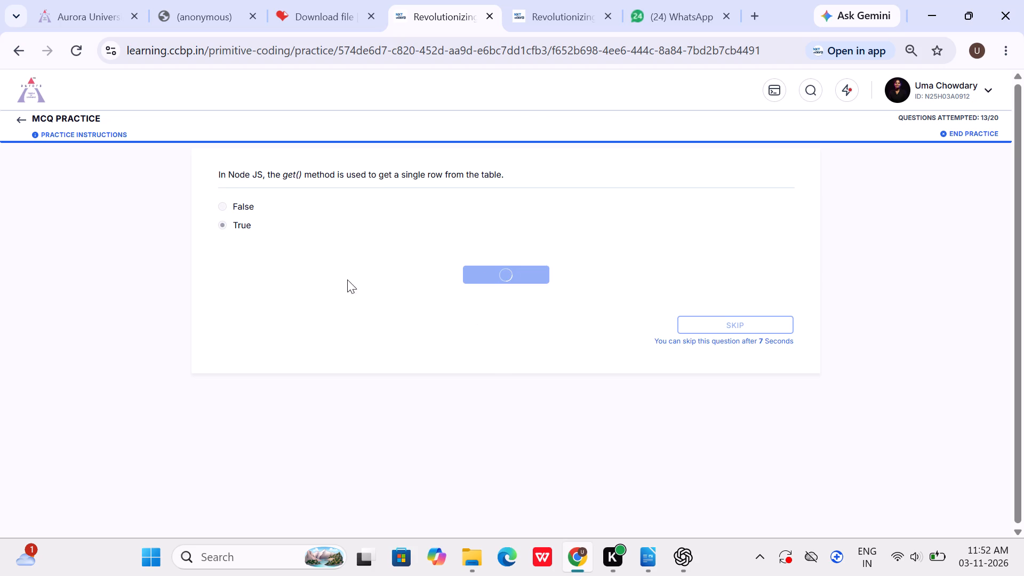
{"action": "left_click", "coordinate": [516, 310]}
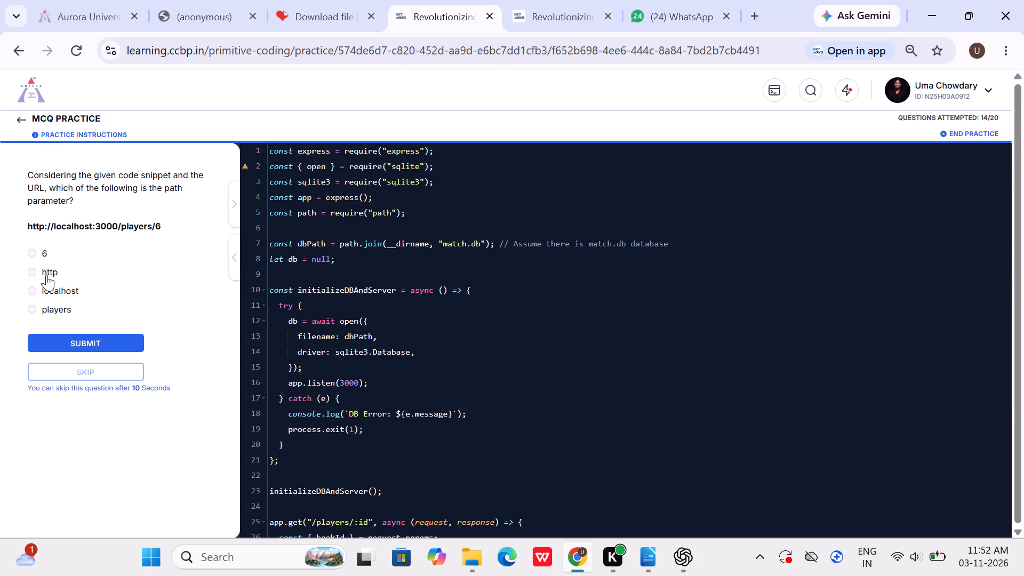
Submit 6 as the path parameter of the players URL and move on.
{"action": "left_click", "coordinate": [36, 248]}
{"action": "left_click", "coordinate": [78, 338]}
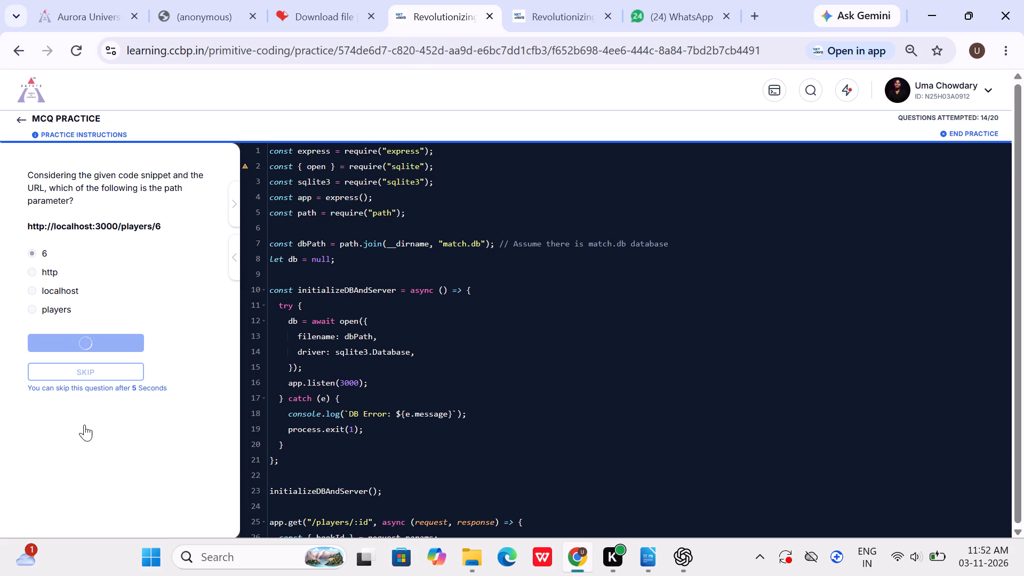
{"action": "left_click", "coordinate": [84, 424]}
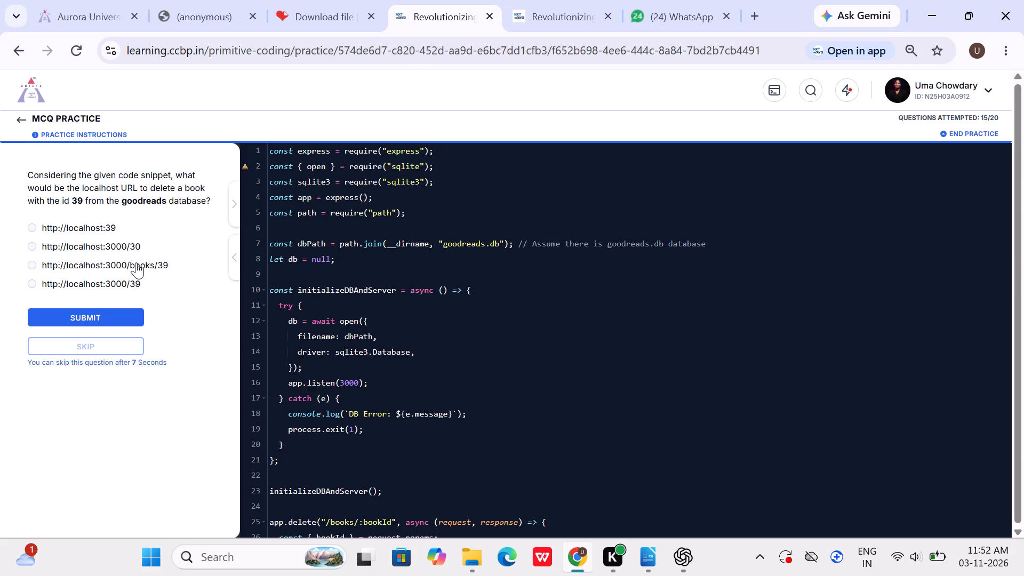
{"action": "left_click", "coordinate": [136, 262]}
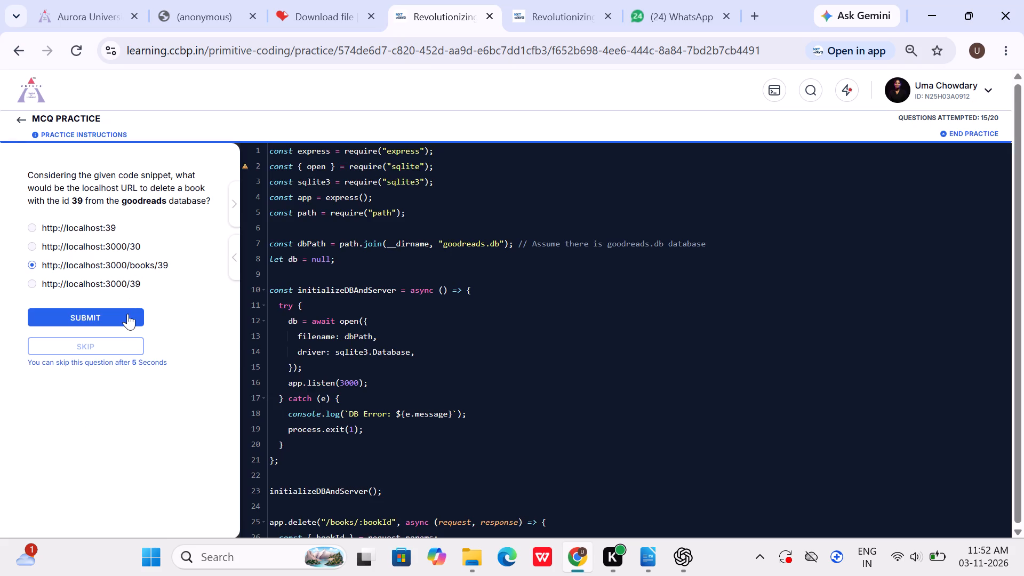
{"action": "left_click", "coordinate": [127, 314]}
{"action": "left_click", "coordinate": [111, 390]}
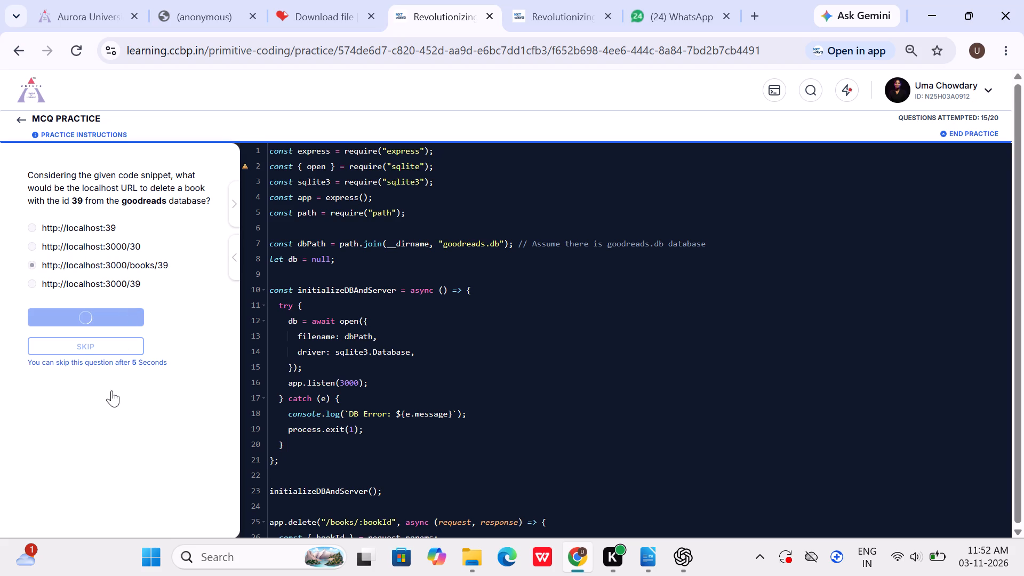
Answer the PUT response body question with "Book Updated Successfully", check the given code, submit and move on.
{"action": "left_click", "coordinate": [115, 228]}
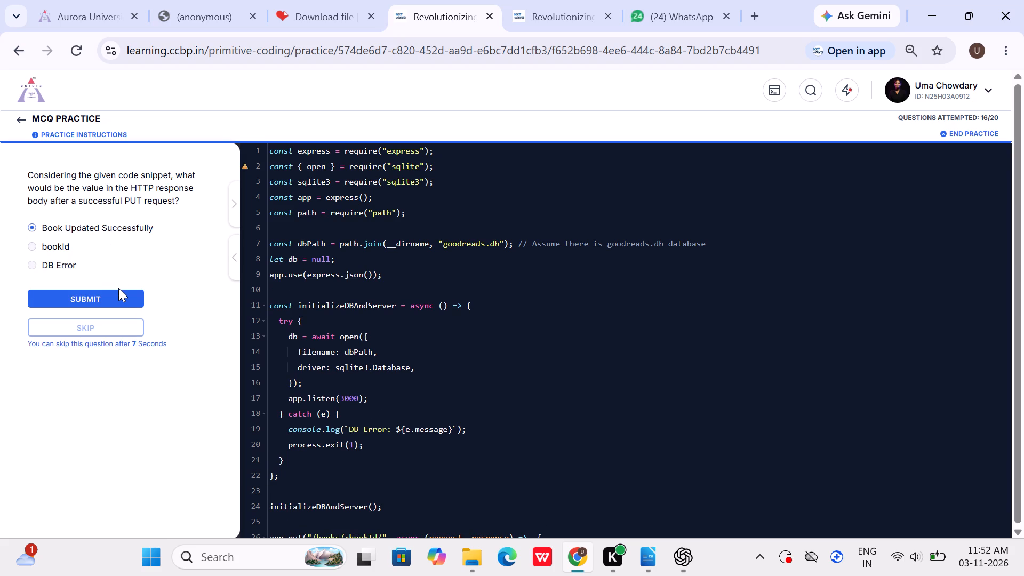
{"action": "scroll", "coordinate": [360, 317], "scroll_direction": "down", "scroll_amount": 1}
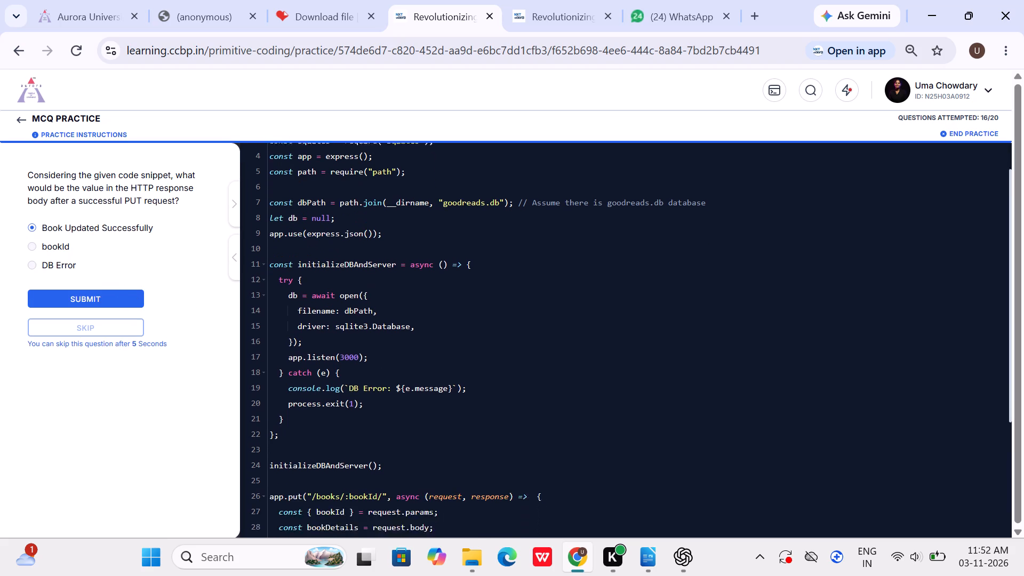
{"action": "scroll", "coordinate": [360, 317], "scroll_direction": "down", "scroll_amount": 4}
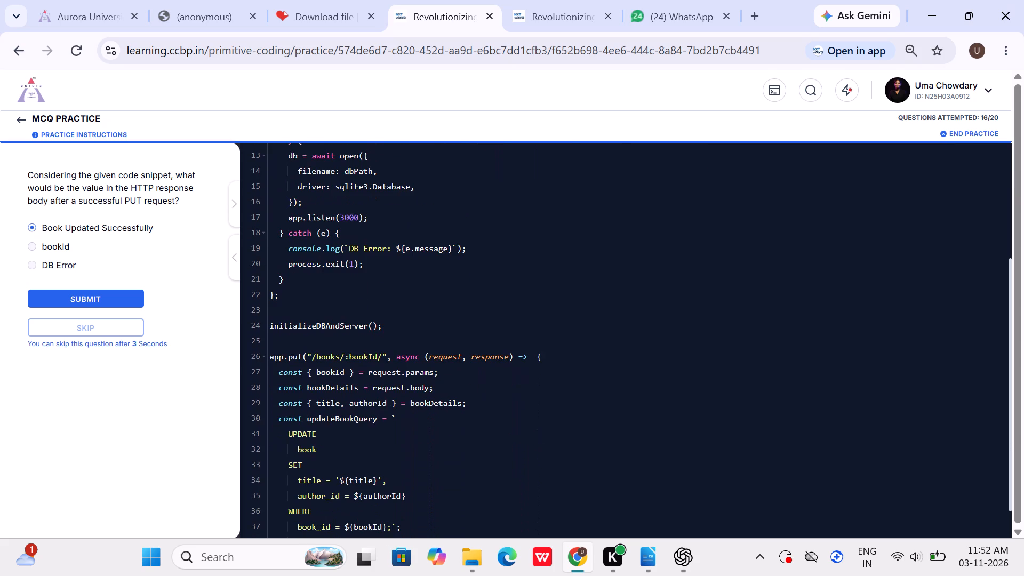
{"action": "left_click", "coordinate": [94, 295]}
{"action": "left_click", "coordinate": [113, 382]}
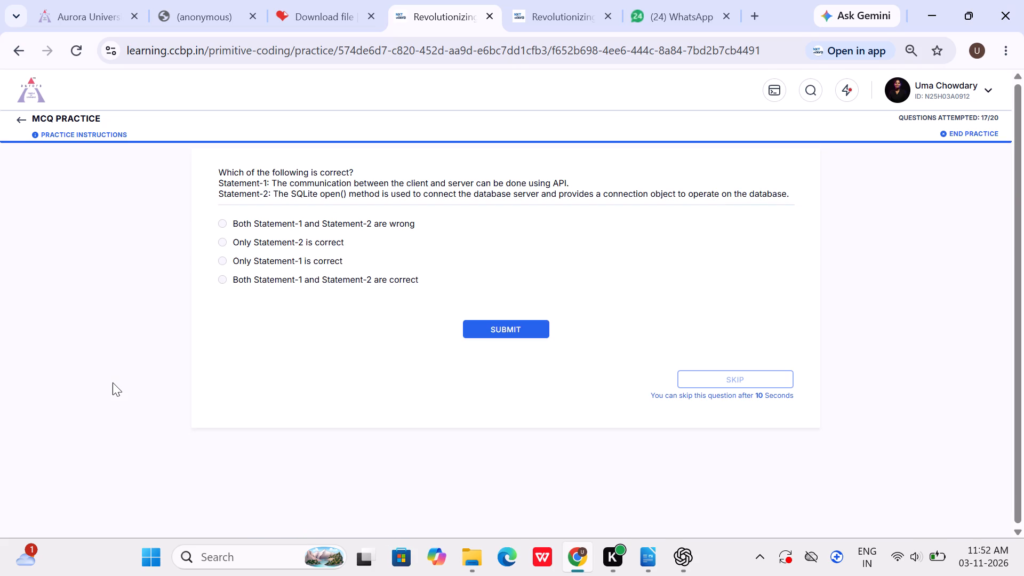
Submit "Both Statement-1 and Statement-2 are correct" for the API and SQLite open() question and move on.
{"action": "left_click", "coordinate": [392, 275]}
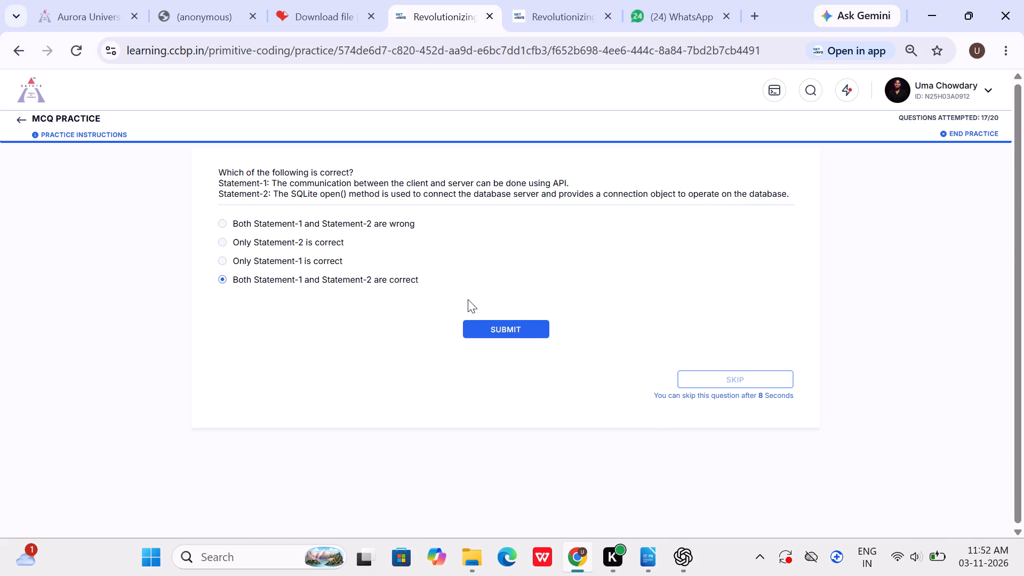
{"action": "left_click", "coordinate": [527, 325]}
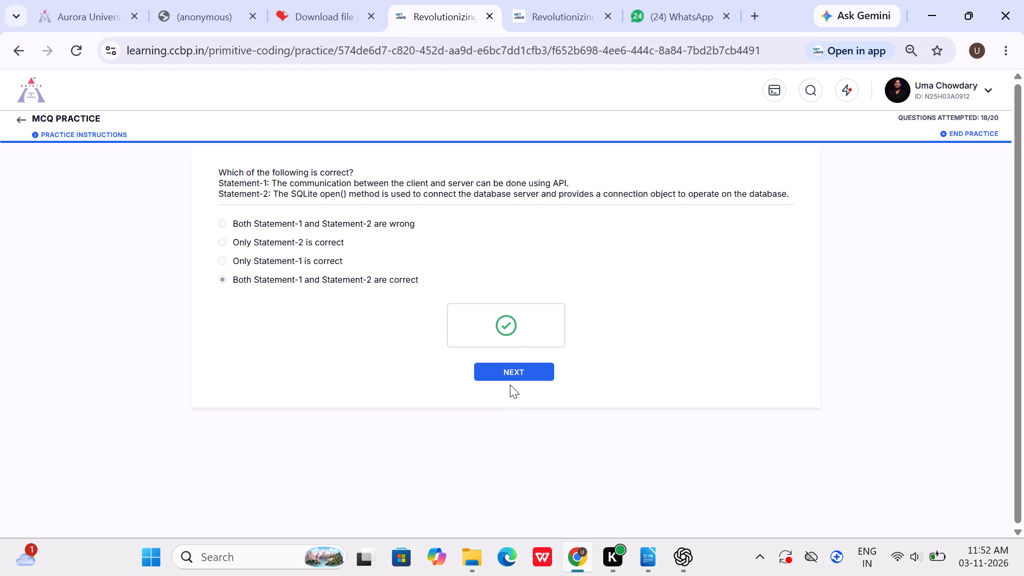
{"action": "left_click", "coordinate": [504, 369]}
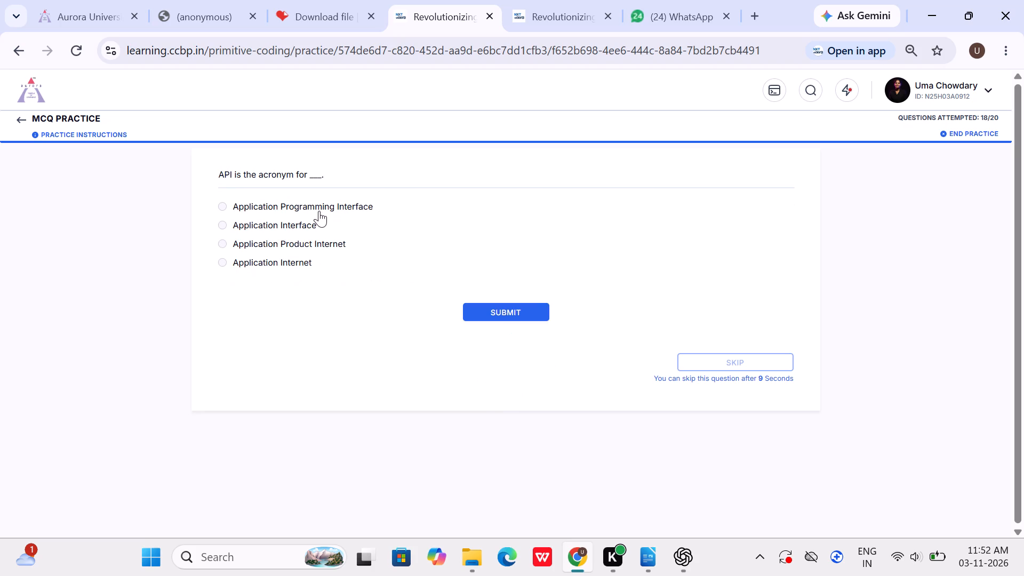
Submit "Application Programming Interface" as the meaning of the acronym API and move on.
{"action": "left_click", "coordinate": [317, 207]}
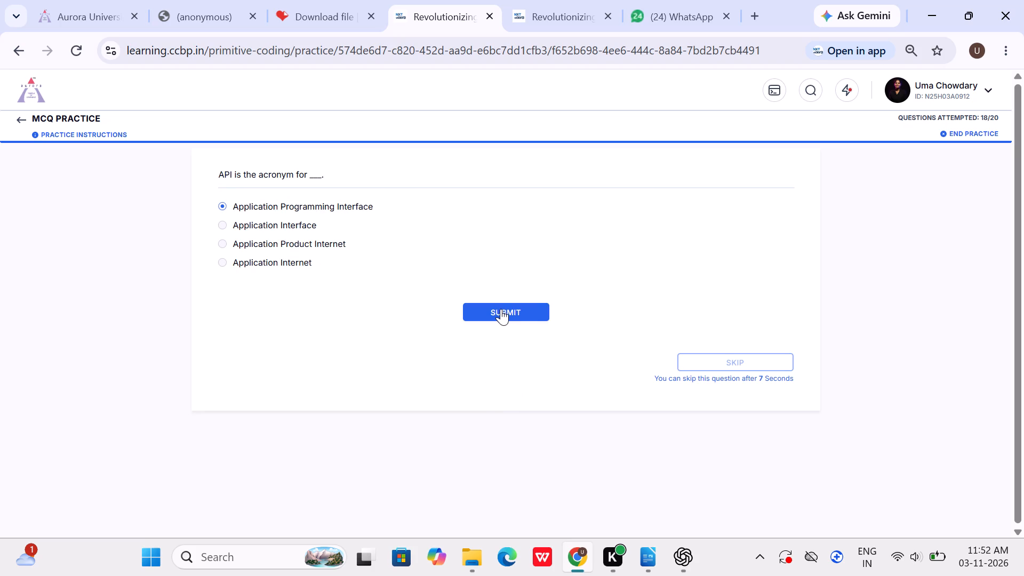
{"action": "left_click", "coordinate": [501, 309]}
{"action": "left_click", "coordinate": [507, 357]}
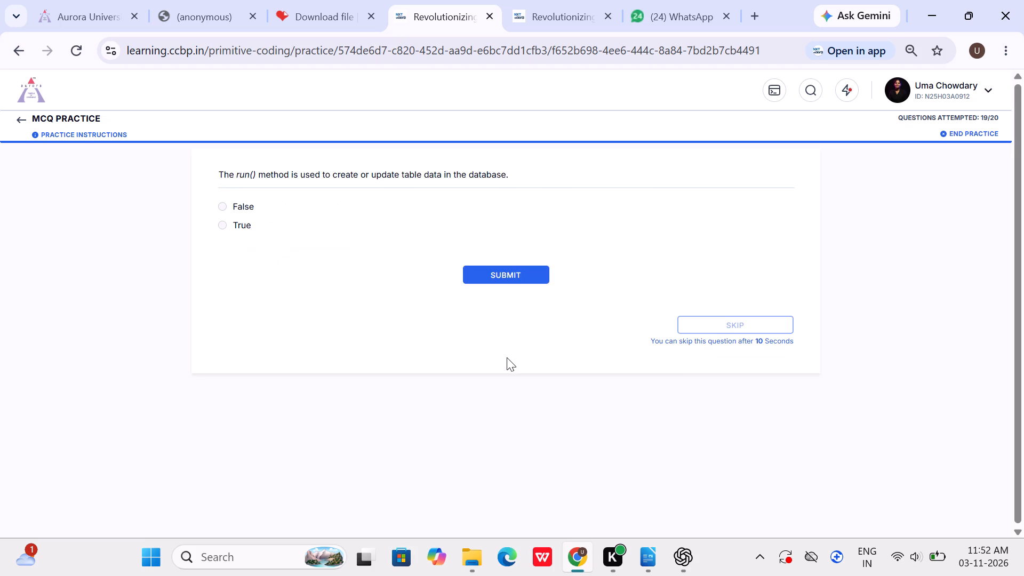
Submit True for the run() method statement, finish the MCQ practice and return to its course page.
{"action": "left_click", "coordinate": [241, 230]}
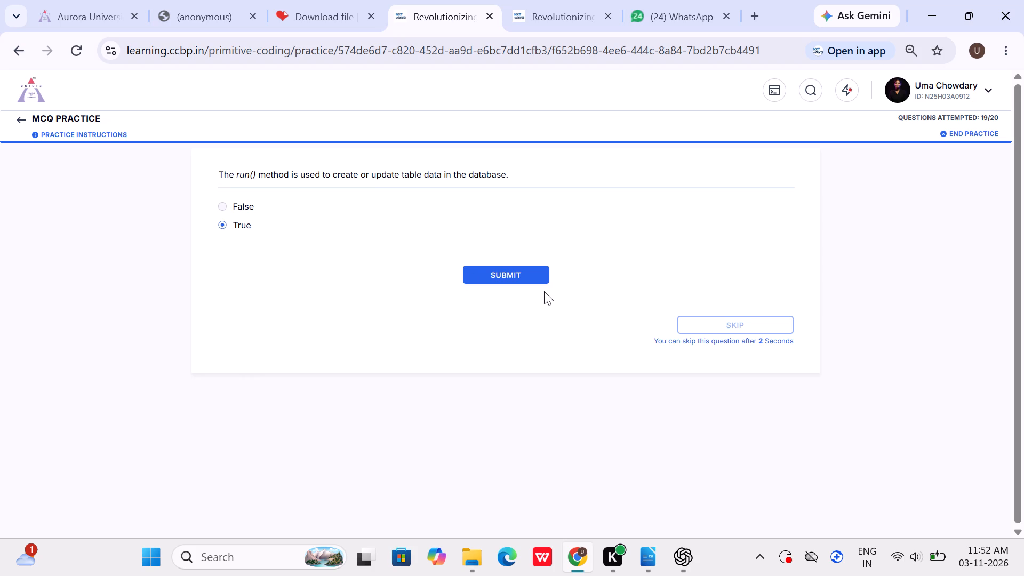
{"action": "left_click", "coordinate": [518, 276]}
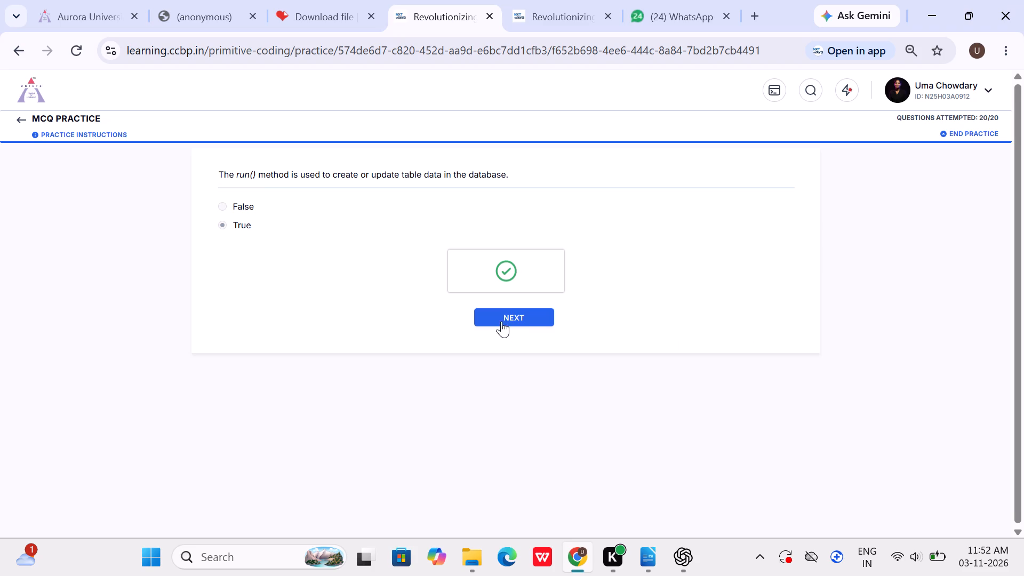
{"action": "left_click", "coordinate": [495, 316]}
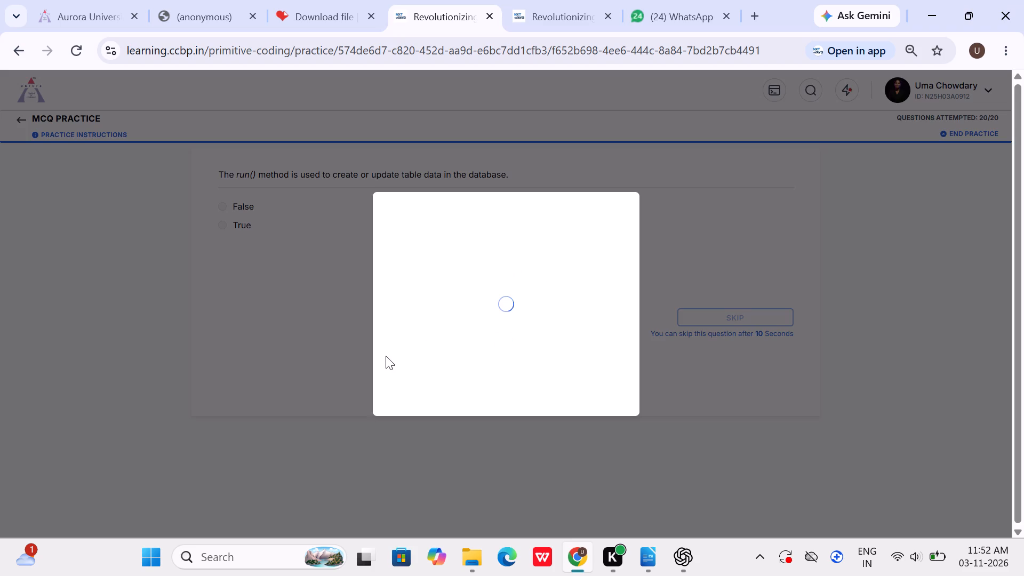
{"action": "left_click", "coordinate": [500, 373]}
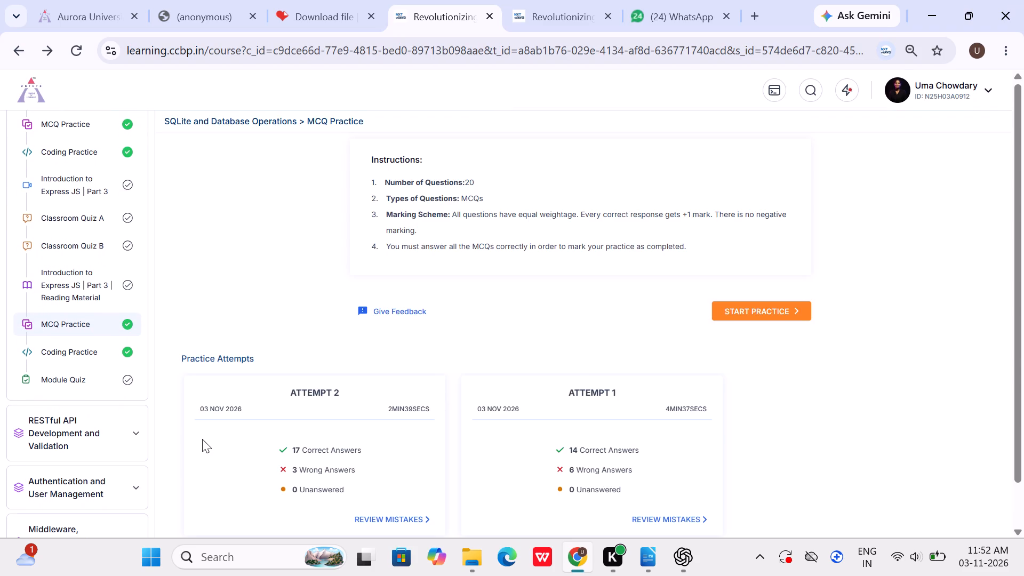
{"action": "scroll", "coordinate": [117, 345], "scroll_direction": "right", "scroll_amount": 1}
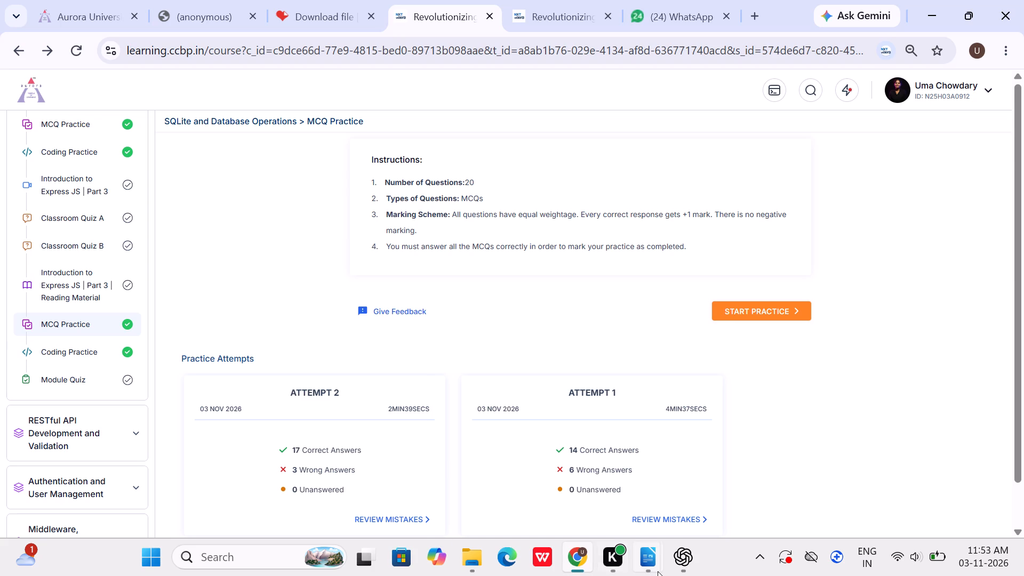
{"action": "left_click", "coordinate": [737, 471]}
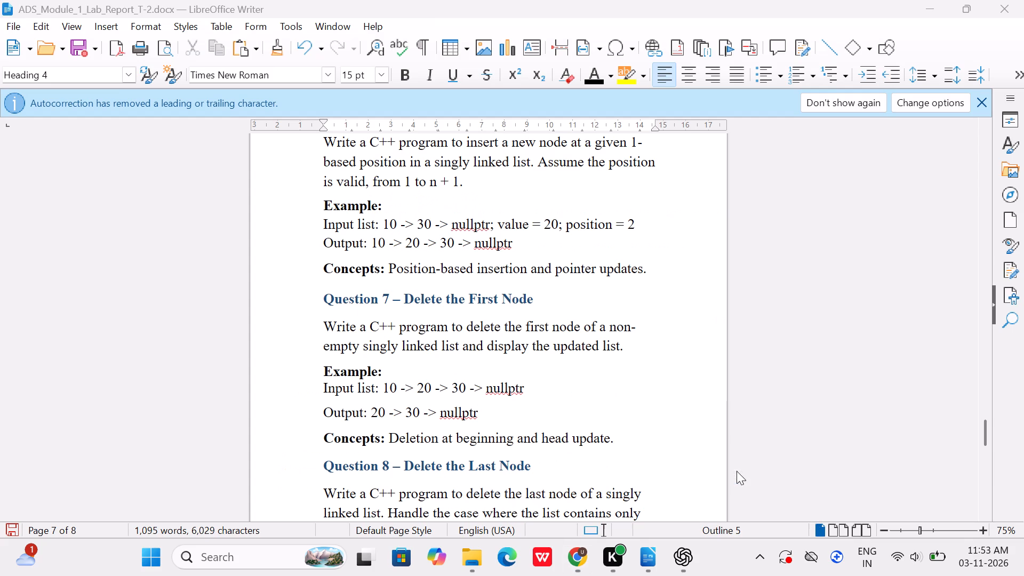
{"action": "scroll", "coordinate": [436, 271], "scroll_direction": "up", "scroll_amount": 6}
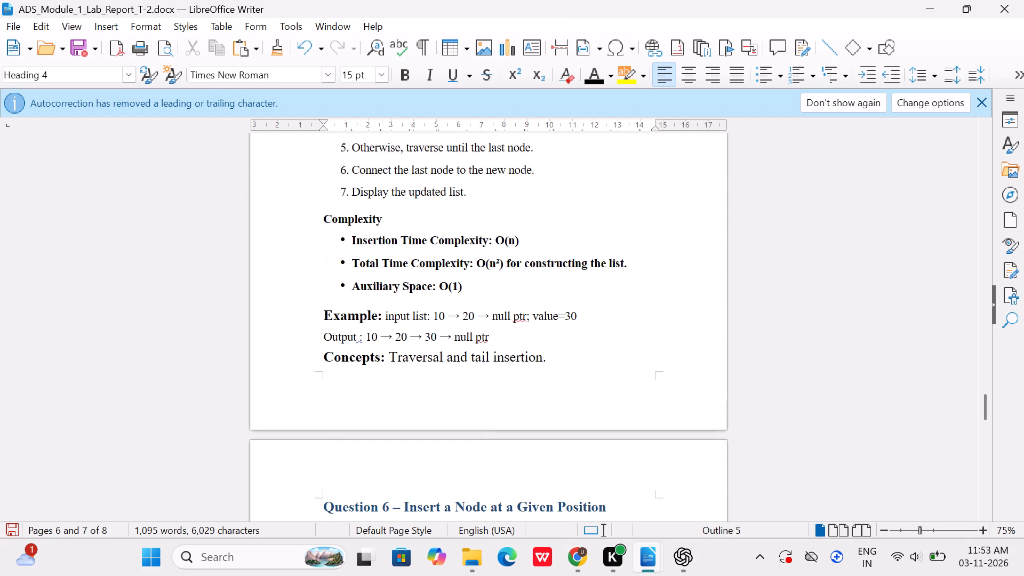
{"action": "scroll", "coordinate": [436, 271], "scroll_direction": "up", "scroll_amount": 5}
{"action": "scroll", "coordinate": [436, 271], "scroll_direction": "down", "scroll_amount": 2}
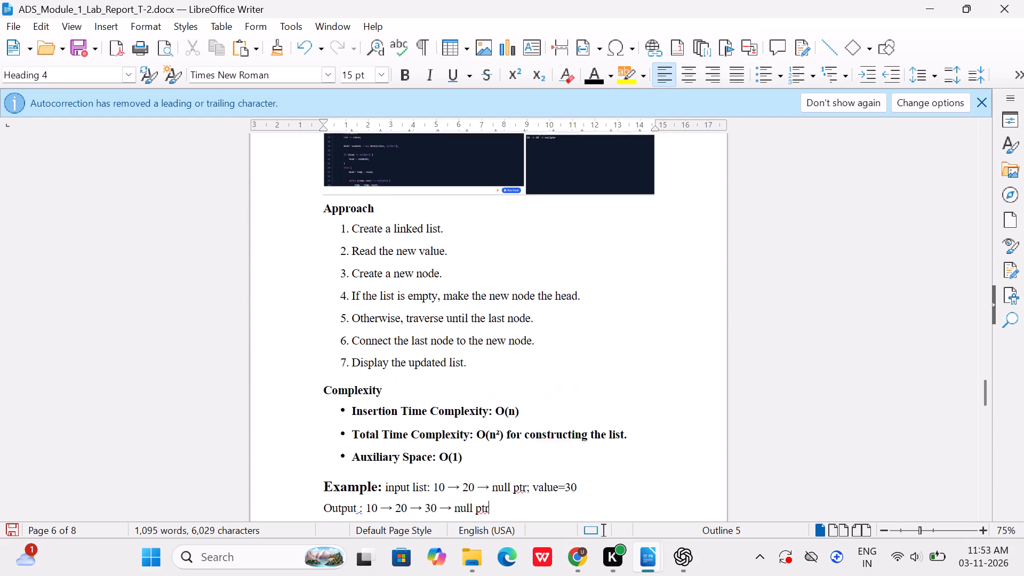
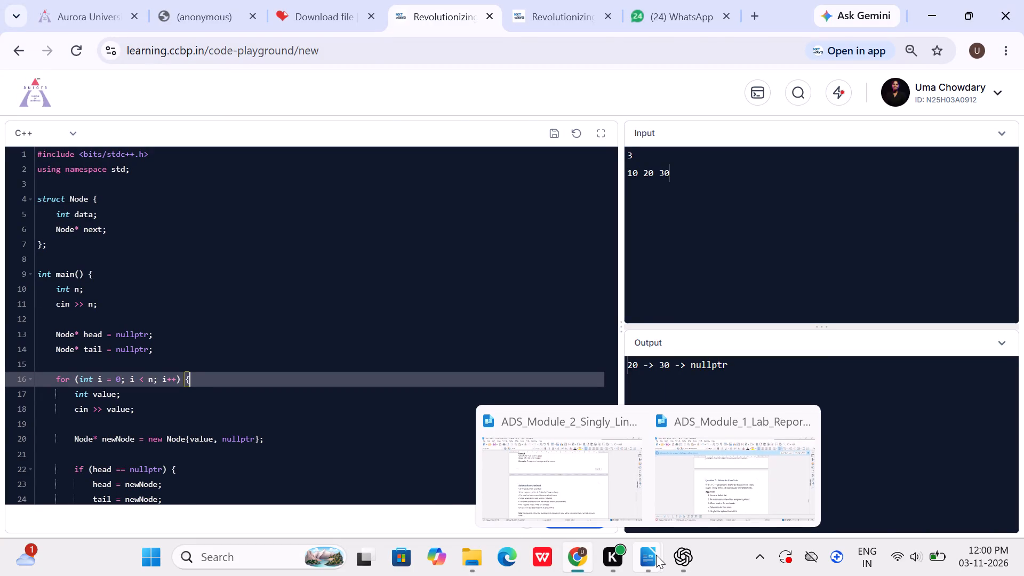
Compare Questions 6 and 7 in the Module 1 lab report with the delete-first-node program and its output in the Chrome code playground.
{"action": "left_click", "coordinate": [719, 480]}
{"action": "scroll", "coordinate": [445, 234], "scroll_direction": "up", "scroll_amount": 2}
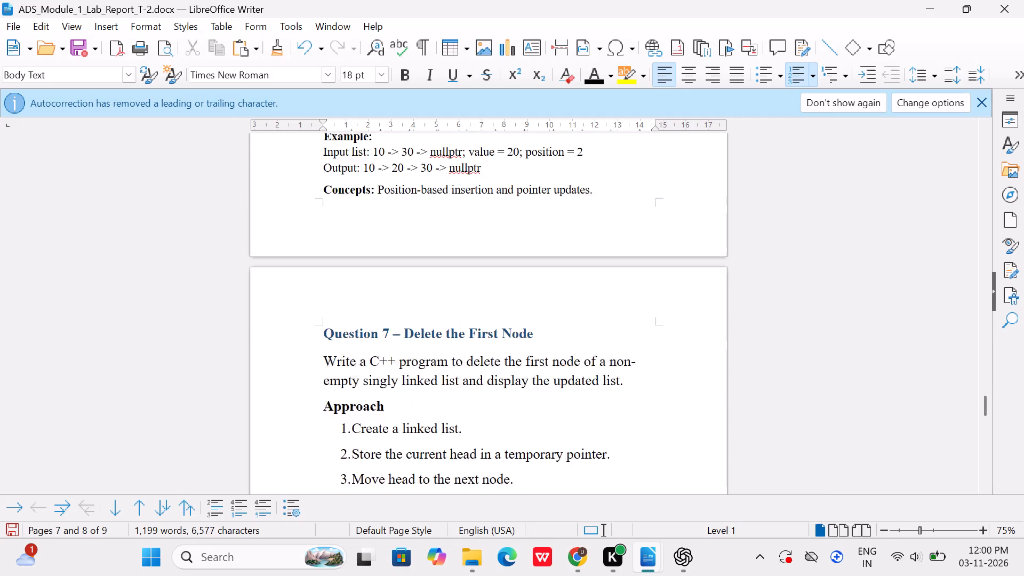
{"action": "scroll", "coordinate": [445, 234], "scroll_direction": "up", "scroll_amount": 8}
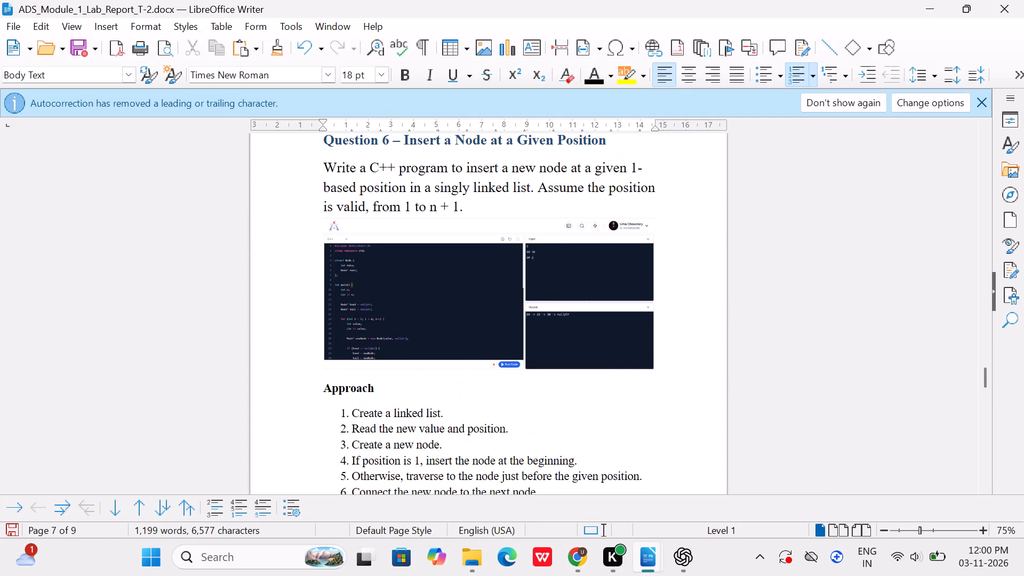
{"action": "scroll", "coordinate": [445, 234], "scroll_direction": "down", "scroll_amount": 5}
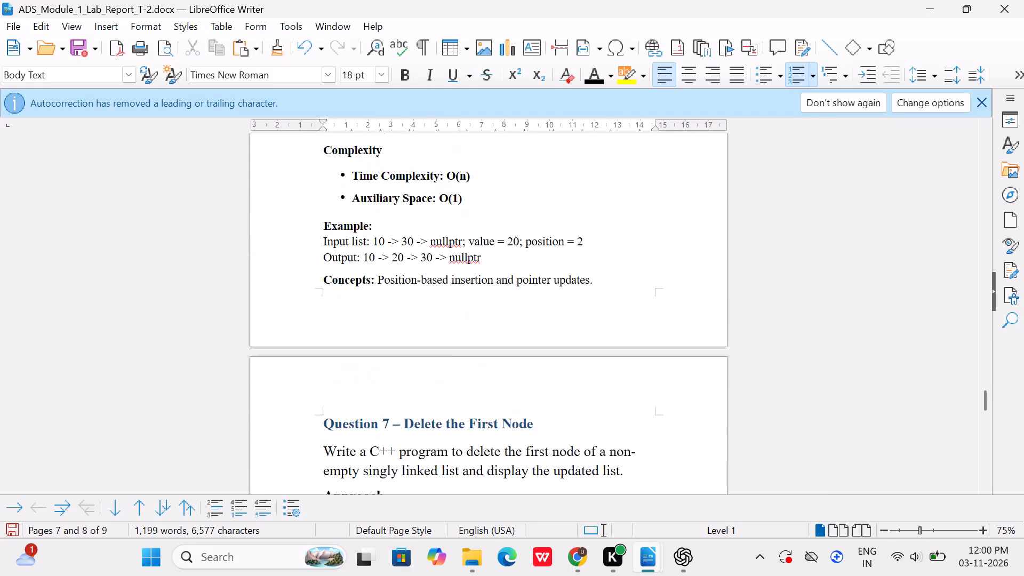
{"action": "scroll", "coordinate": [445, 234], "scroll_direction": "down", "scroll_amount": 5}
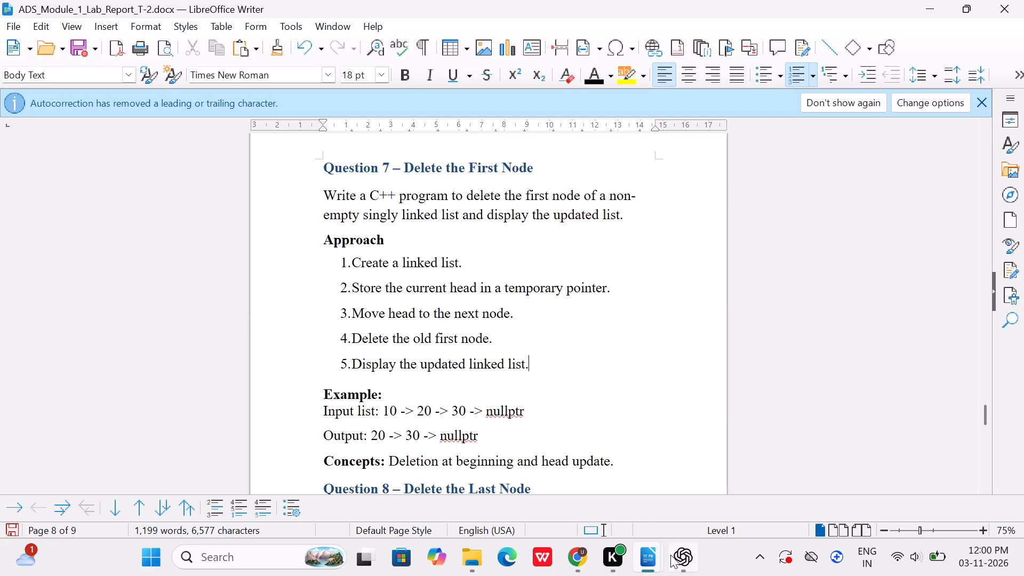
{"action": "left_click", "coordinate": [568, 546]}
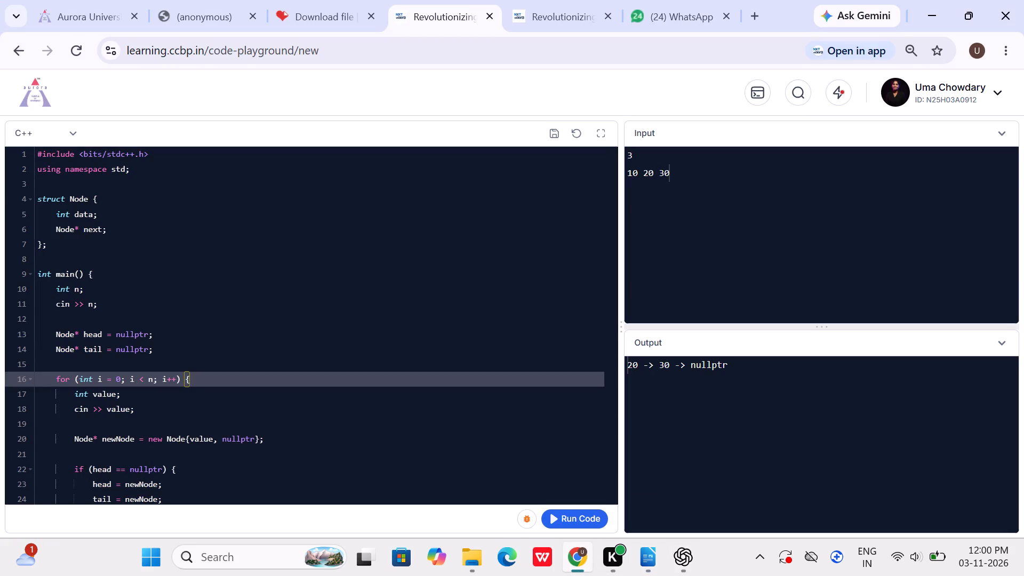
{"action": "scroll", "coordinate": [584, 422], "scroll_direction": "up", "scroll_amount": 3}
{"action": "left_click", "coordinate": [686, 494]}
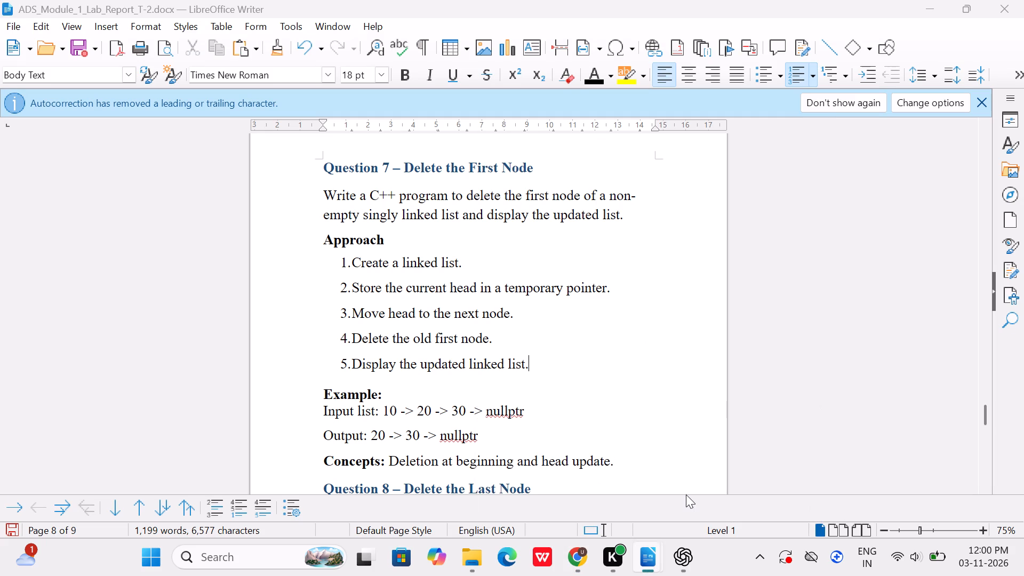
{"action": "left_click", "coordinate": [575, 548]}
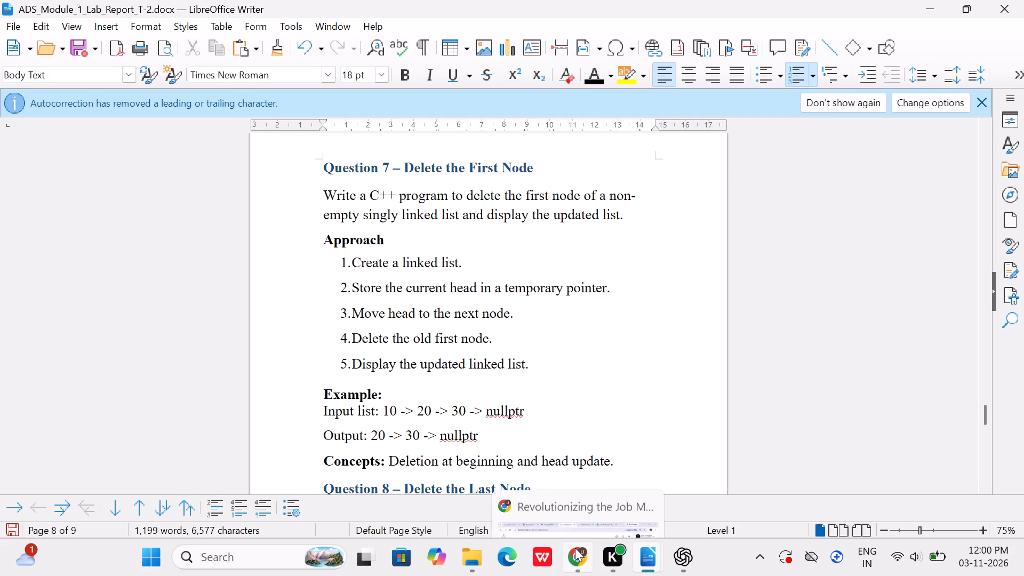
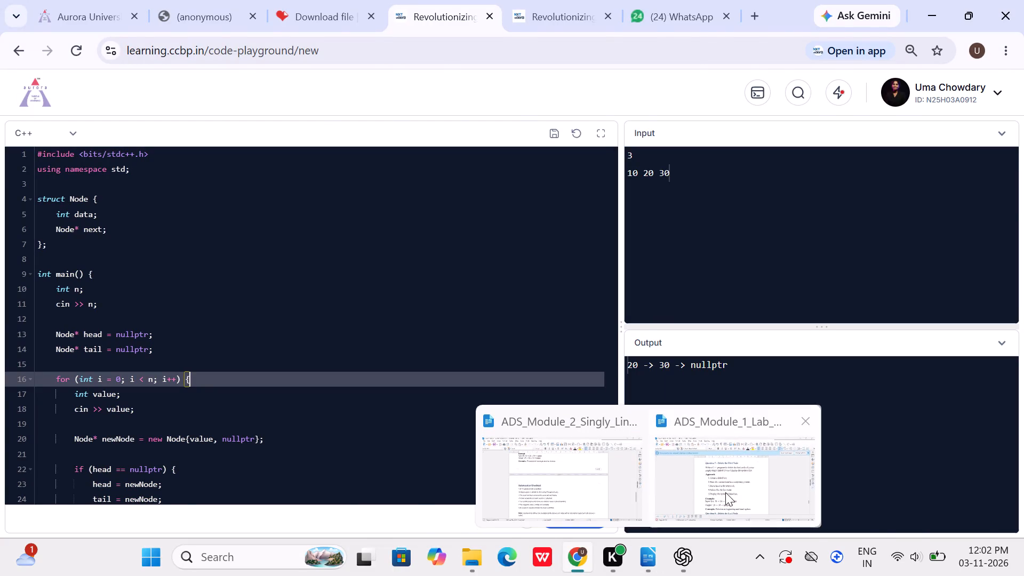
{"action": "left_click", "coordinate": [725, 492]}
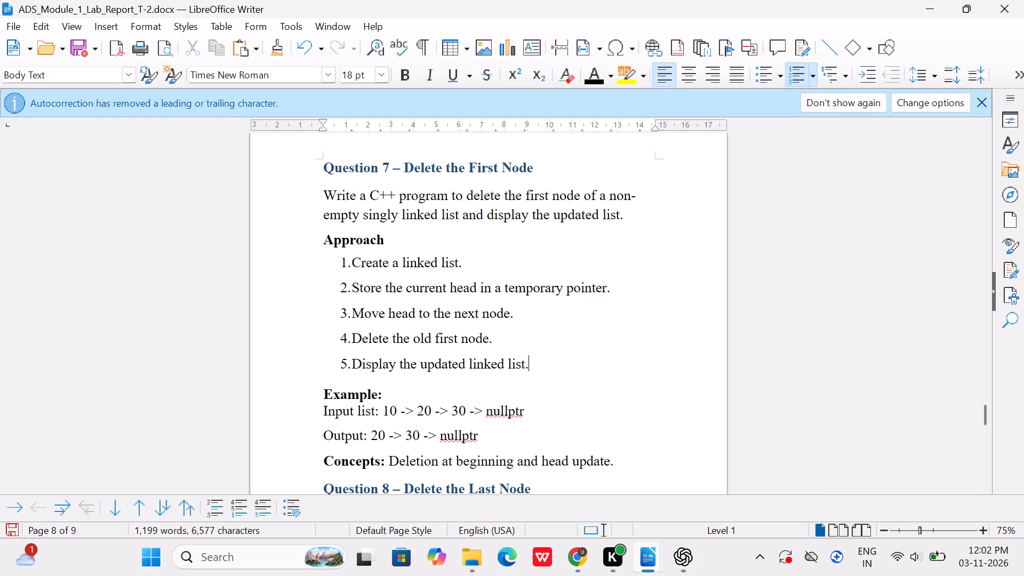
{"action": "left_click", "coordinate": [631, 218]}
{"action": "key", "text": "Return"}
{"action": "key", "text": "ctrl+v"}
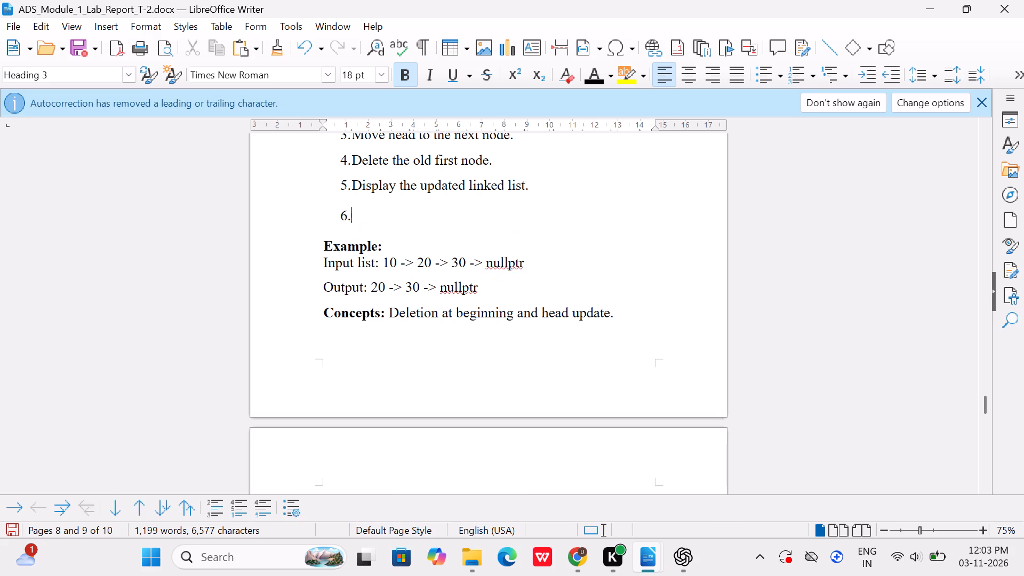
{"action": "key", "text": "BackSpace"}
{"action": "key", "text": "ctrl+v"}
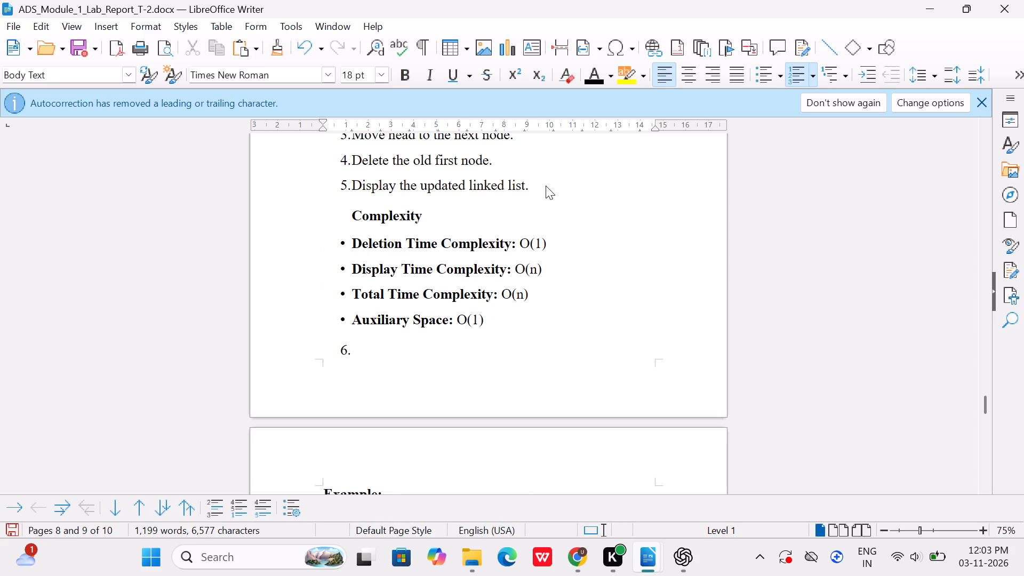
{"action": "key", "text": "BackSpace"}
Set the four complexity bullets in Question 7 to 15 pt.
{"action": "left_click_drag", "start_coordinate": [495, 323], "coordinate": [329, 243]}
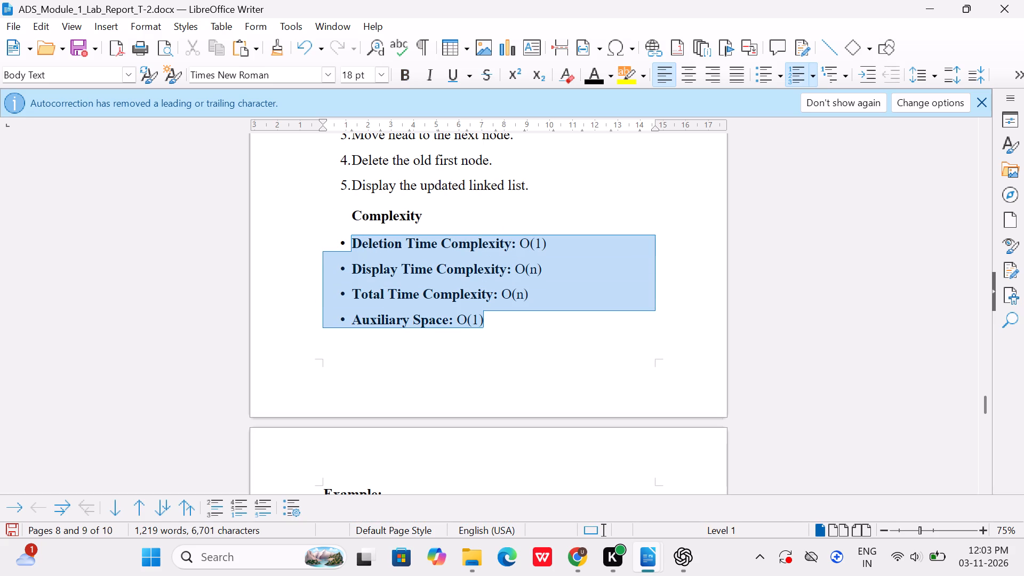
{"action": "left_click", "coordinate": [382, 75]}
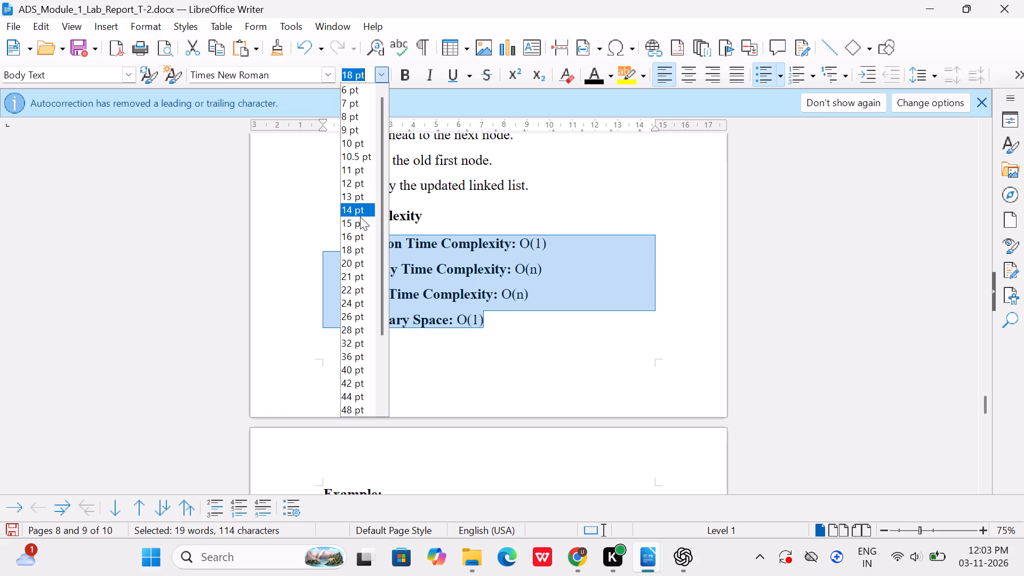
{"action": "left_click", "coordinate": [359, 222]}
{"action": "left_click", "coordinate": [472, 330]}
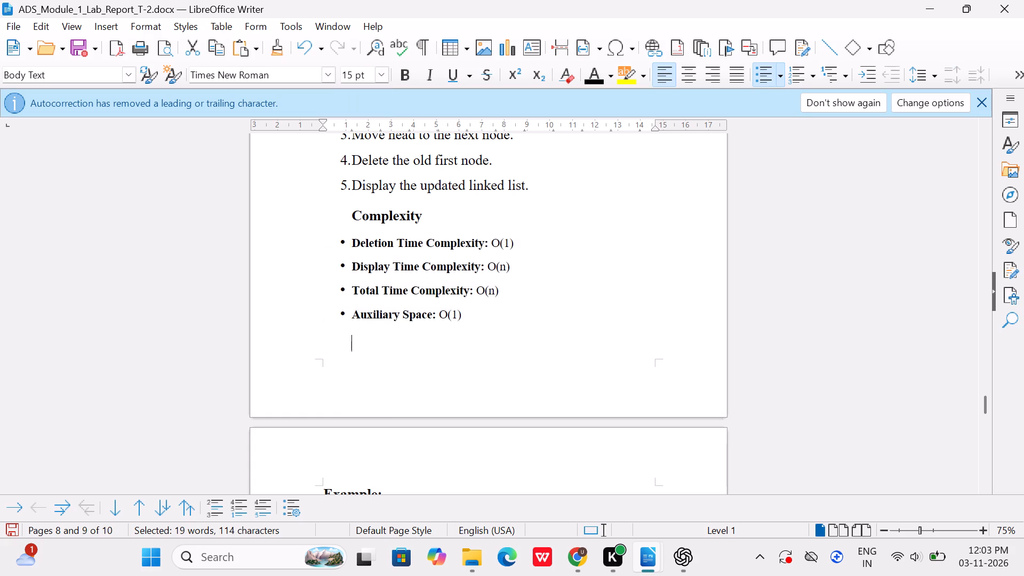
Remove the blank lines directly above the Approach and Example headings in Question 7.
{"action": "scroll", "coordinate": [472, 330], "scroll_direction": "up", "scroll_amount": 6}
{"action": "scroll", "coordinate": [398, 332], "scroll_direction": "down", "scroll_amount": 1}
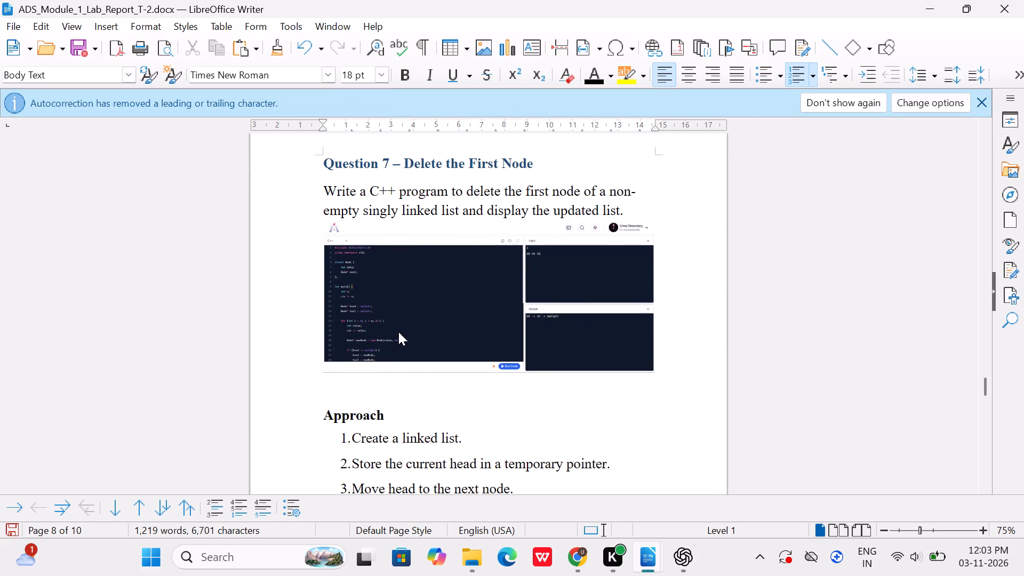
{"action": "scroll", "coordinate": [398, 332], "scroll_direction": "down", "scroll_amount": 1}
{"action": "left_click", "coordinate": [329, 376]}
{"action": "key", "text": "Left"}
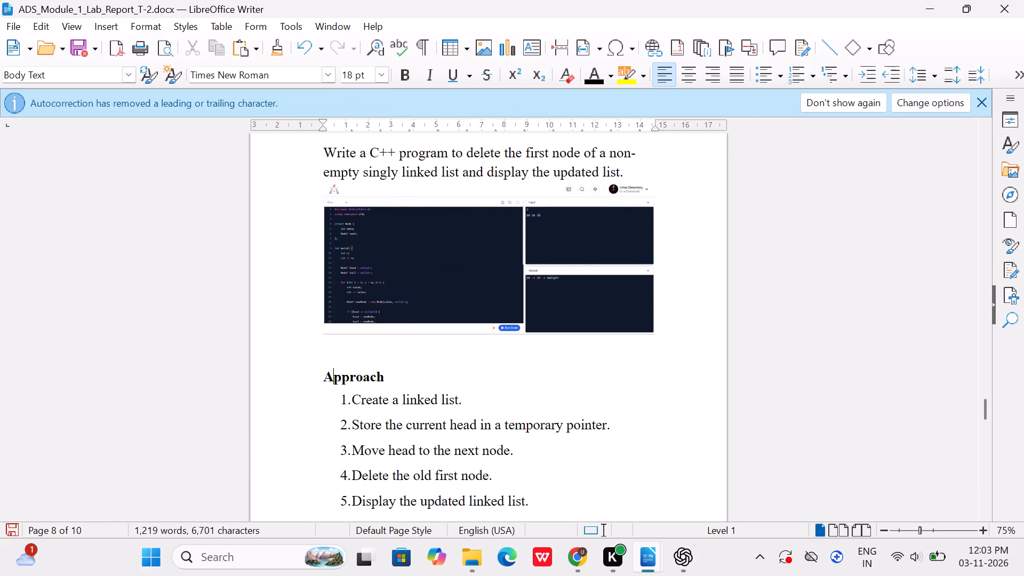
{"action": "key", "text": "BackSpace"}
{"action": "scroll", "coordinate": [329, 376], "scroll_direction": "down", "scroll_amount": 4}
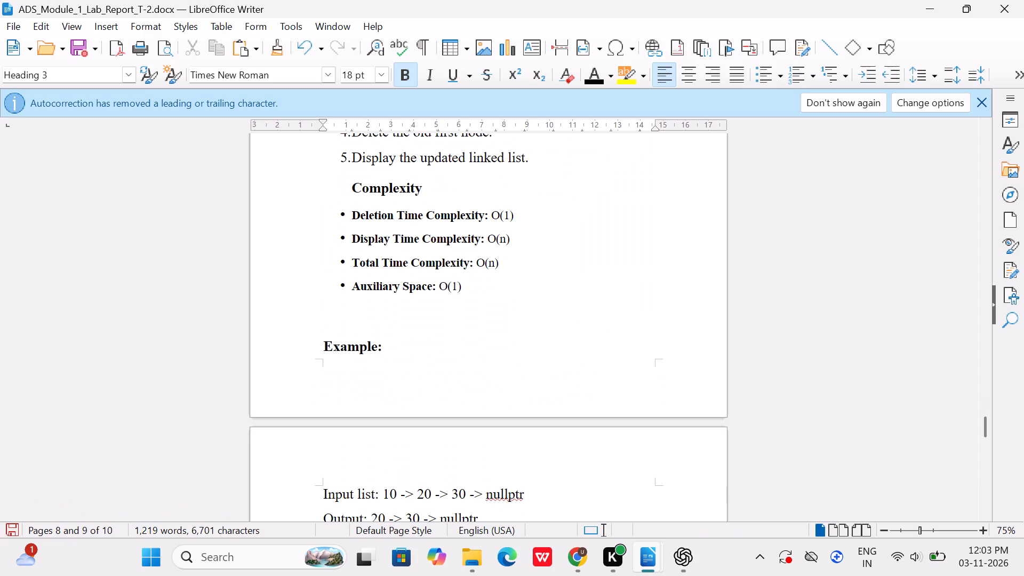
{"action": "left_click", "coordinate": [333, 324]}
{"action": "key", "text": "Left"}
{"action": "key", "text": "BackSpace"}
{"action": "key", "text": "BackSpace"}
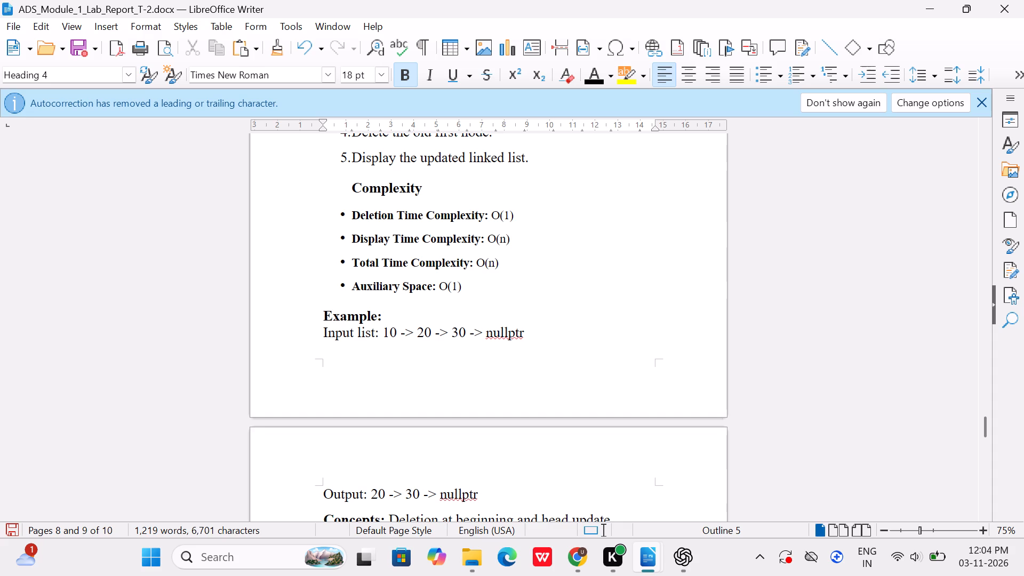
Set the Question 7 content from the problem statement through the example's Output line to 15 pt.
{"action": "scroll", "coordinate": [338, 397], "scroll_direction": "down", "scroll_amount": 1}
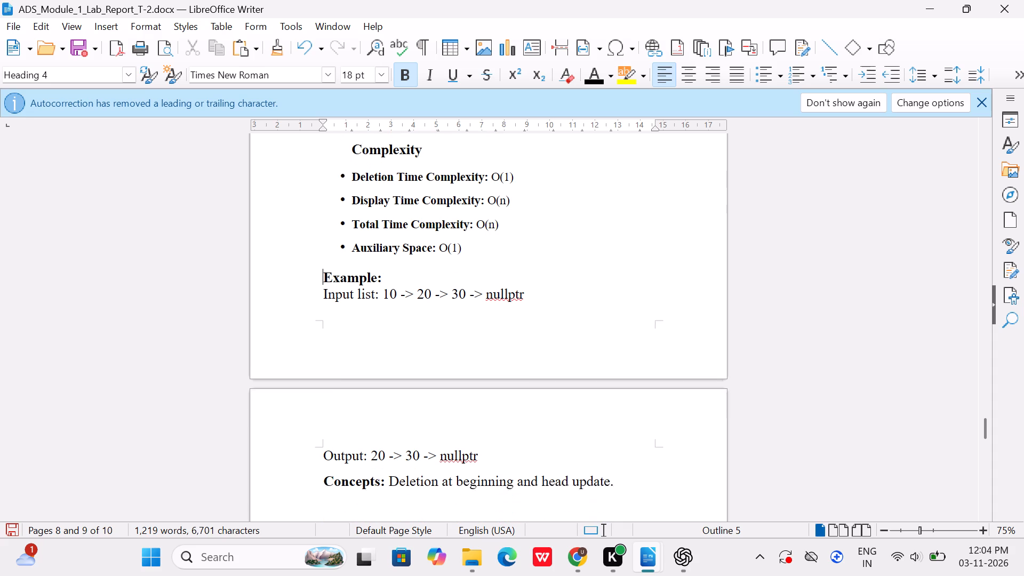
{"action": "scroll", "coordinate": [338, 397], "scroll_direction": "down", "scroll_amount": 1}
{"action": "scroll", "coordinate": [338, 397], "scroll_direction": "up", "scroll_amount": 9}
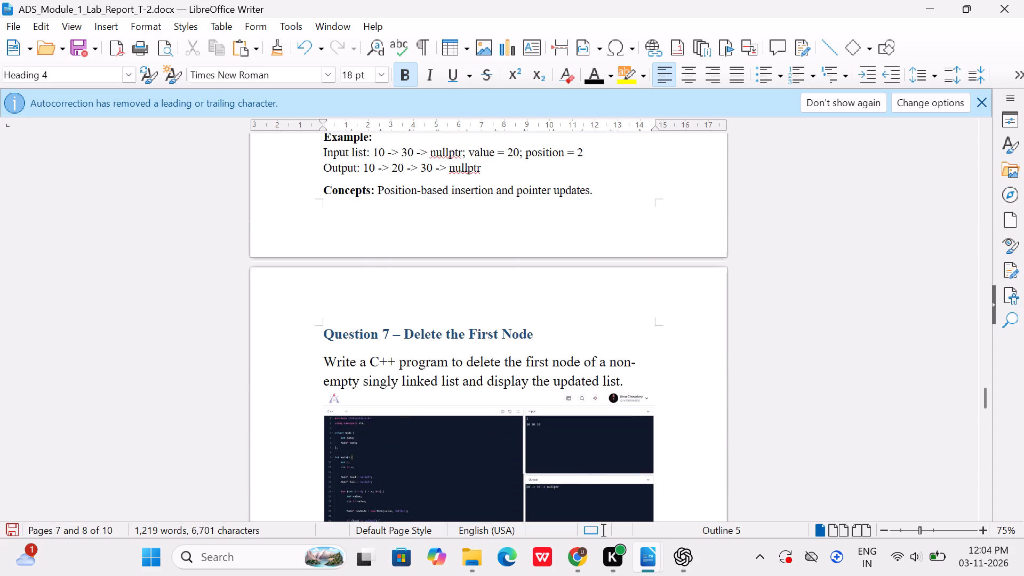
{"action": "left_click_drag", "start_coordinate": [321, 350], "coordinate": [393, 411]}
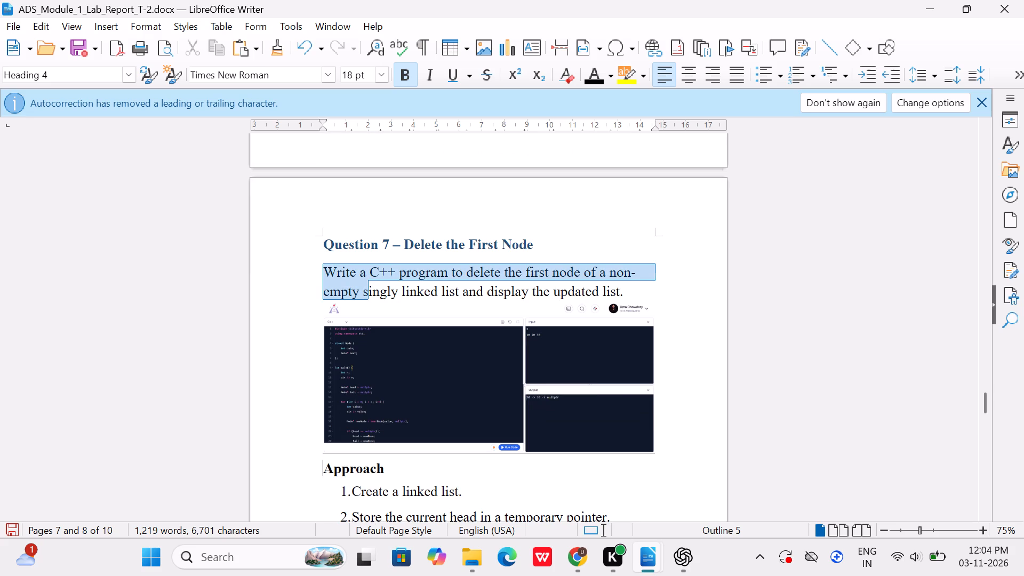
{"action": "left_click_drag", "start_coordinate": [393, 411], "coordinate": [493, 570]}
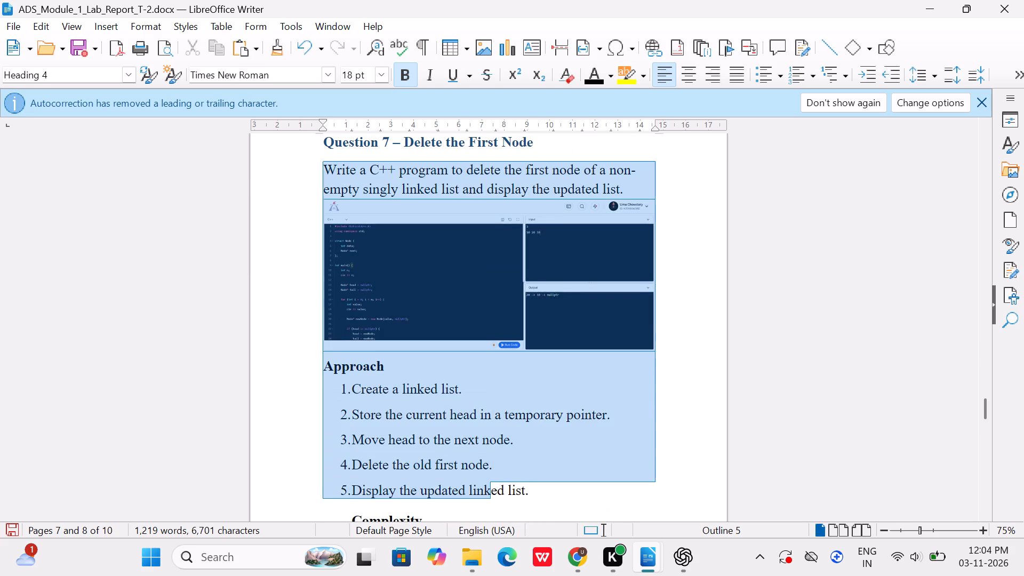
{"action": "left_click_drag", "start_coordinate": [493, 570], "coordinate": [491, 561]}
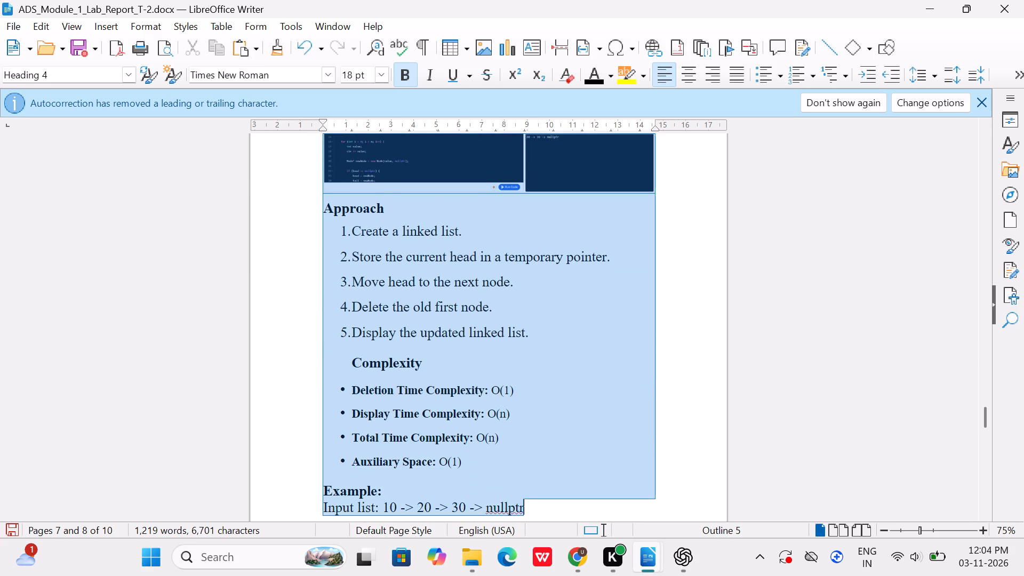
{"action": "left_click_drag", "start_coordinate": [491, 561], "coordinate": [497, 541]}
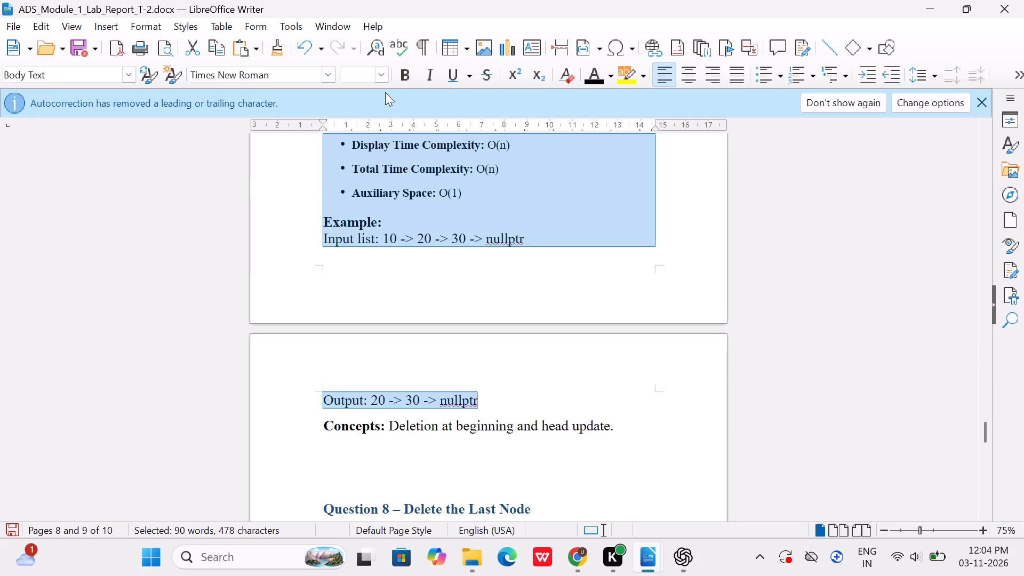
{"action": "left_click", "coordinate": [384, 68]}
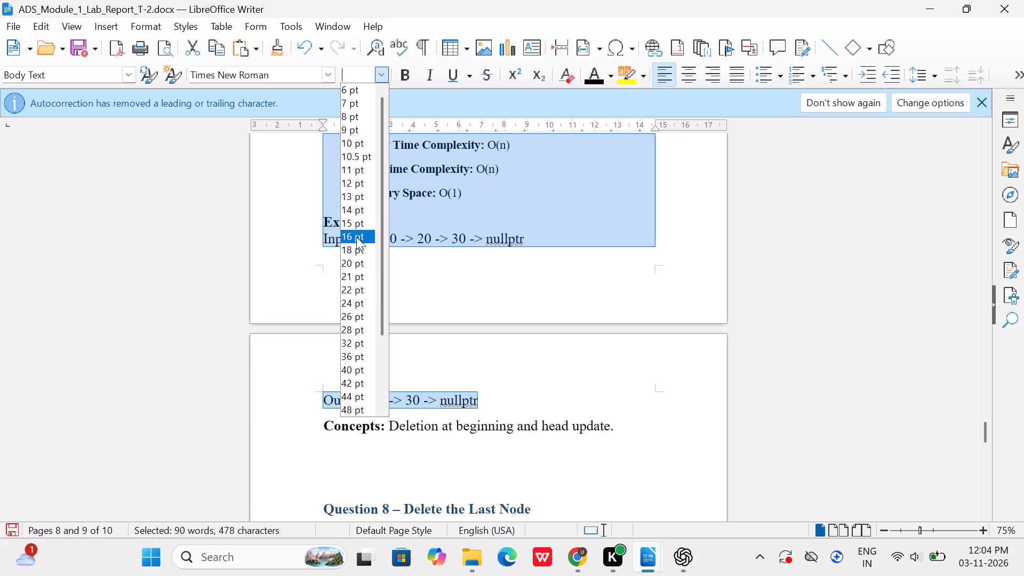
{"action": "left_click", "coordinate": [350, 225]}
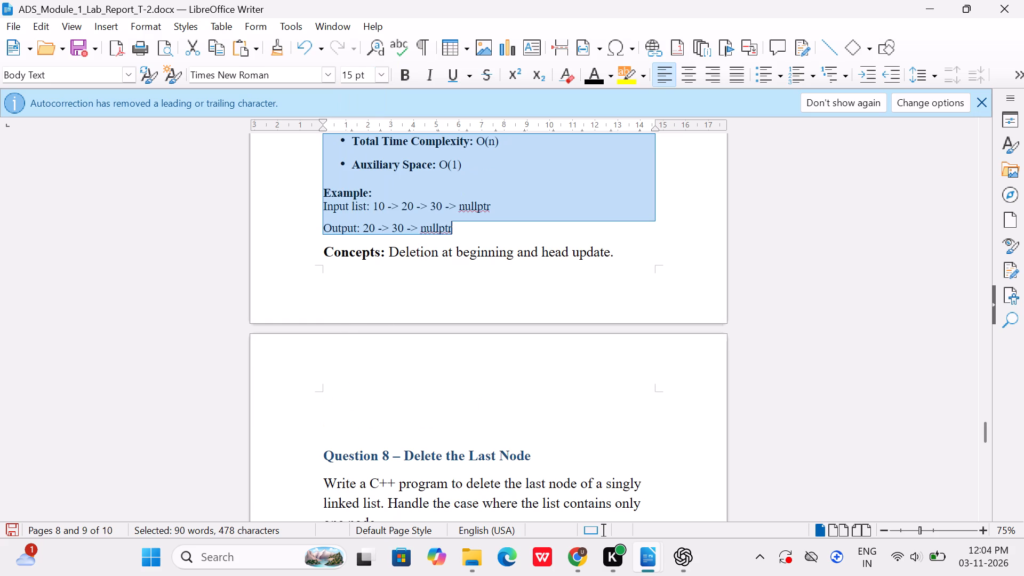
{"action": "left_click", "coordinate": [502, 241]}
{"action": "scroll", "coordinate": [502, 241], "scroll_direction": "up", "scroll_amount": 7}
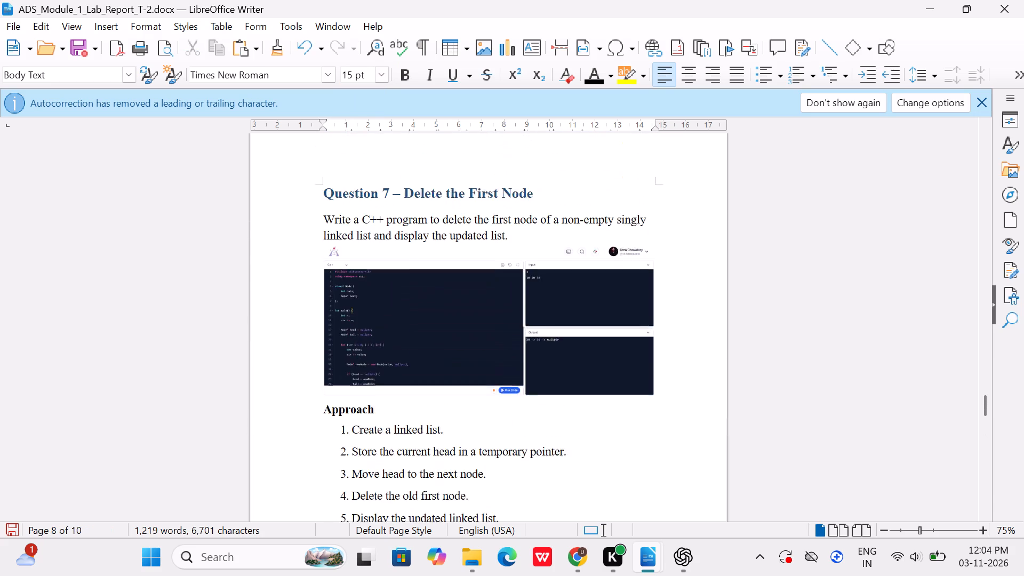
{"action": "scroll", "coordinate": [502, 241], "scroll_direction": "up", "scroll_amount": 1}
{"action": "scroll", "coordinate": [502, 241], "scroll_direction": "down", "scroll_amount": 11}
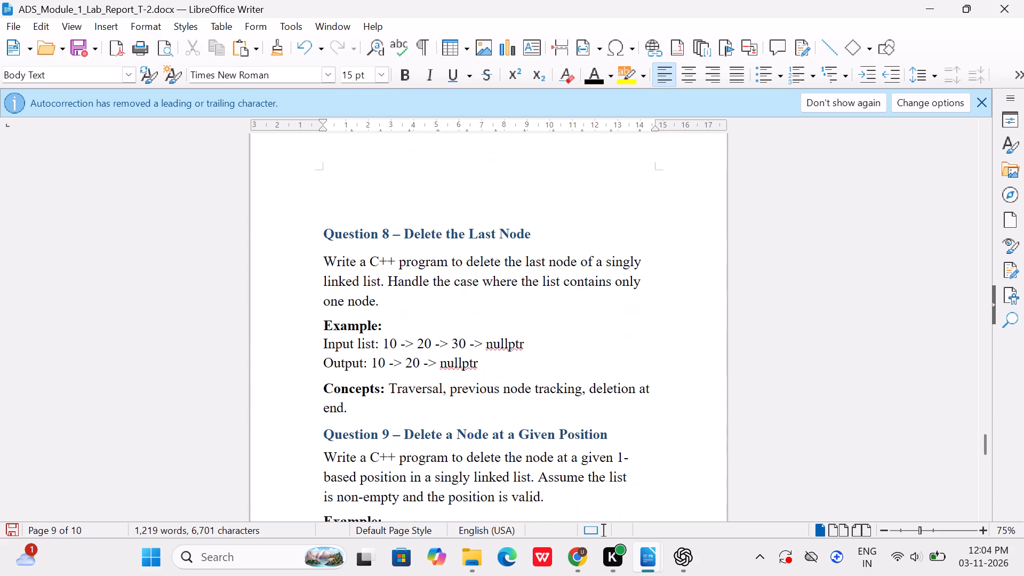
Remove the blank lines directly above the Question 8 – Delete the Last Node heading.
{"action": "left_click", "coordinate": [350, 203]}
{"action": "key", "text": "BackSpace"}
{"action": "key", "text": "BackSpace"}
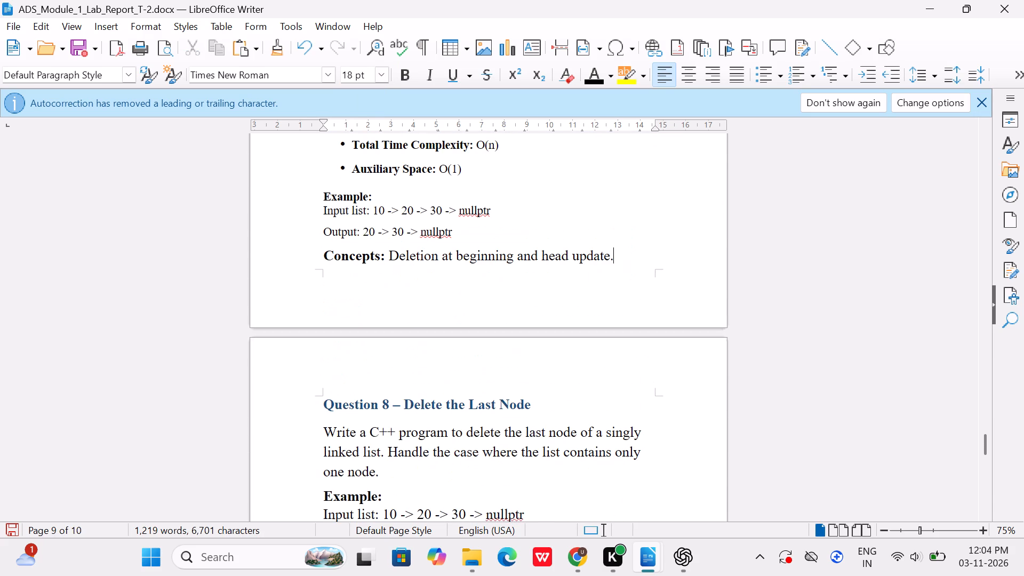
{"action": "scroll", "coordinate": [350, 203], "scroll_direction": "down", "scroll_amount": 4}
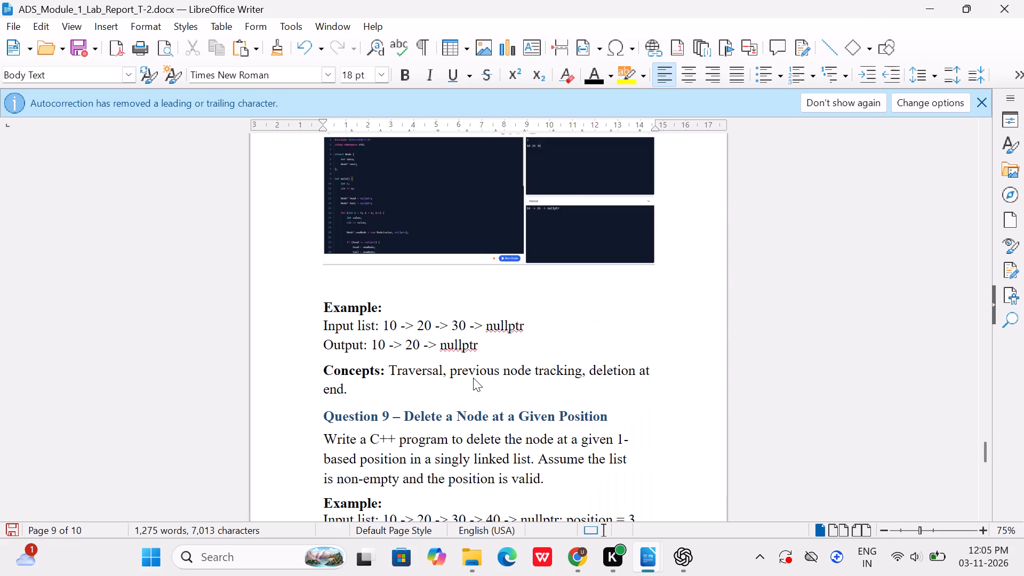
Paste the copied Approach section on a new line between the Question 8 screenshot and the Example heading.
{"action": "key", "text": "Down"}
{"action": "key", "text": "Return"}
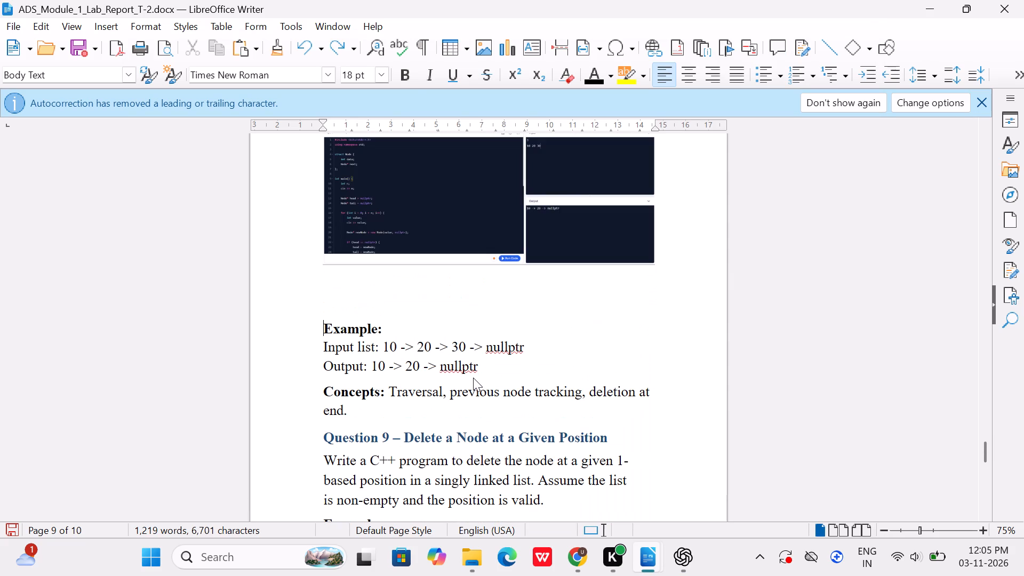
{"action": "key", "text": "Up"}
{"action": "key", "text": "ctrl+v"}
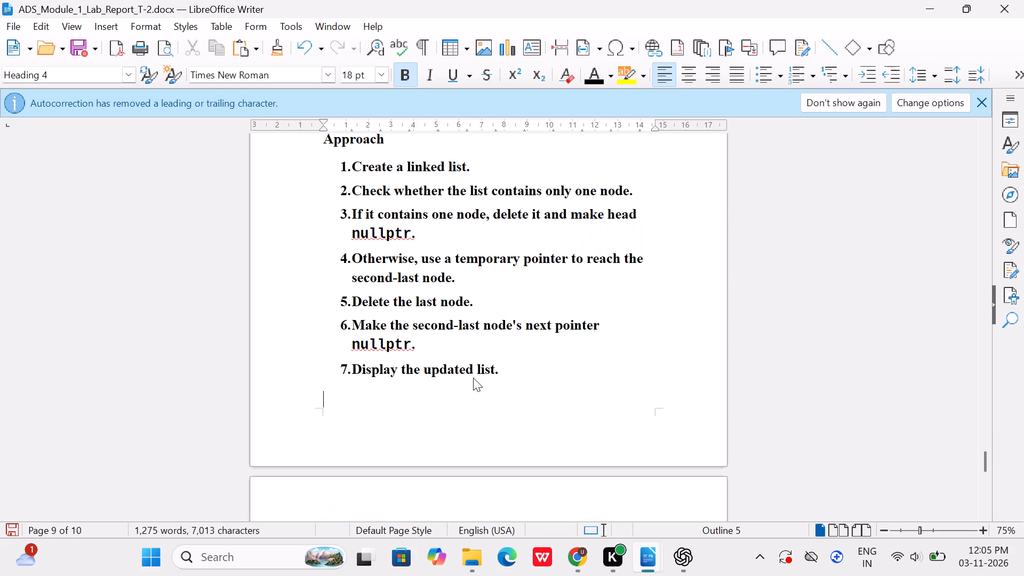
Set the Approach heading and its seven numbered items in Question 8 to 15 pt.
{"action": "left_click_drag", "start_coordinate": [457, 383], "coordinate": [332, 157]}
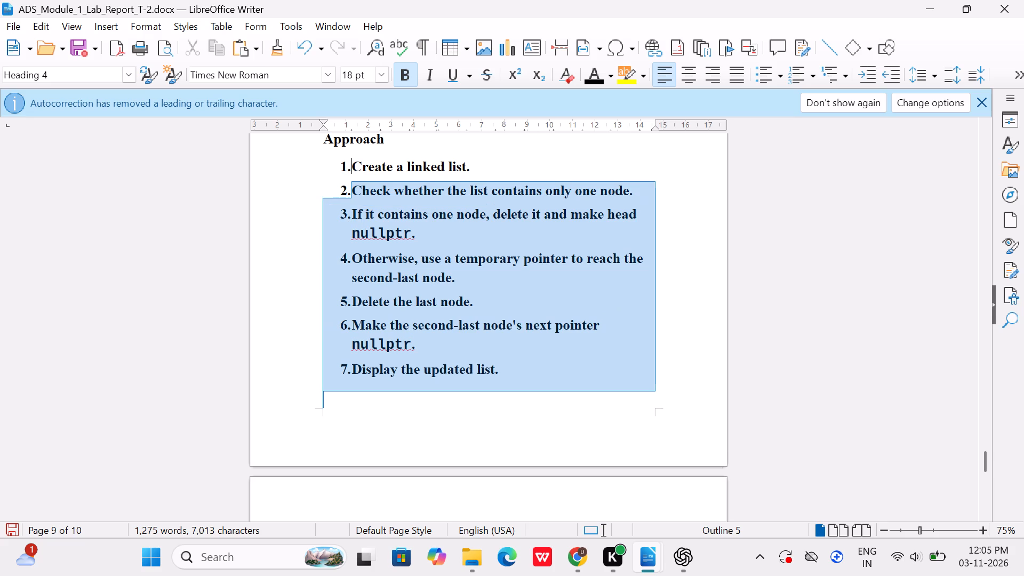
{"action": "left_click_drag", "start_coordinate": [332, 157], "coordinate": [317, 85]}
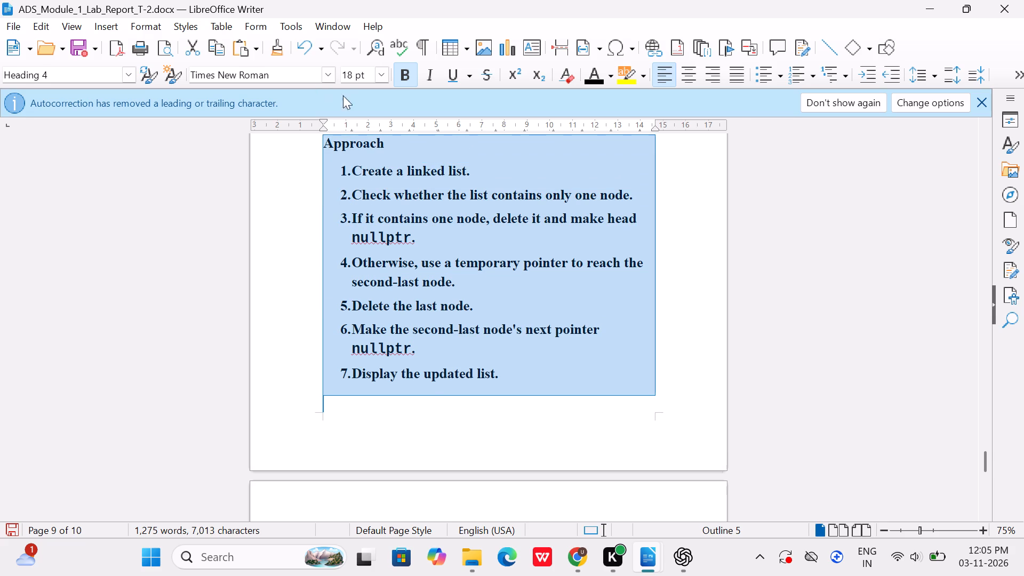
{"action": "scroll", "coordinate": [423, 248], "scroll_direction": "up", "scroll_amount": 1}
{"action": "left_click", "coordinate": [382, 74]}
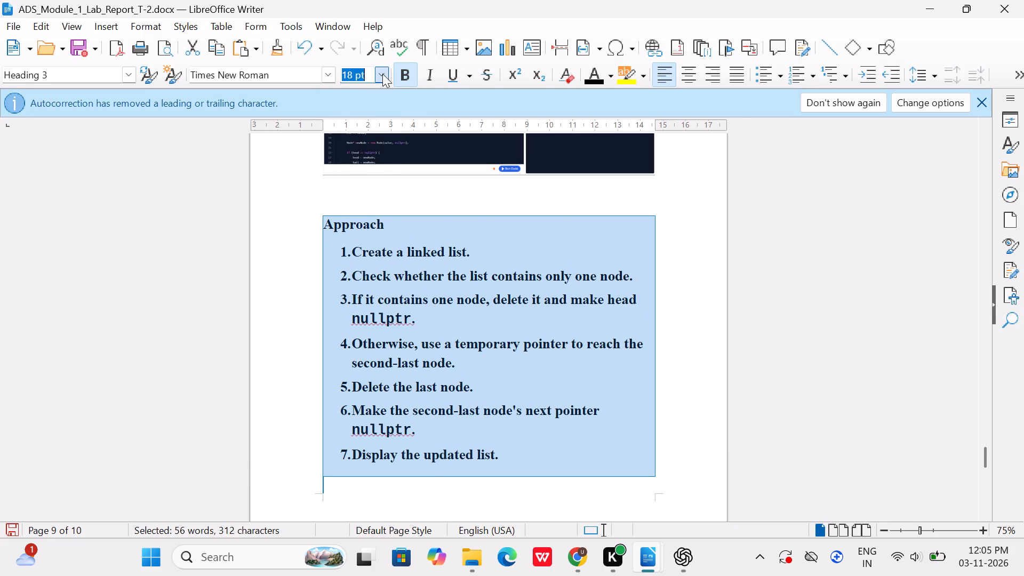
{"action": "left_click", "coordinate": [353, 224]}
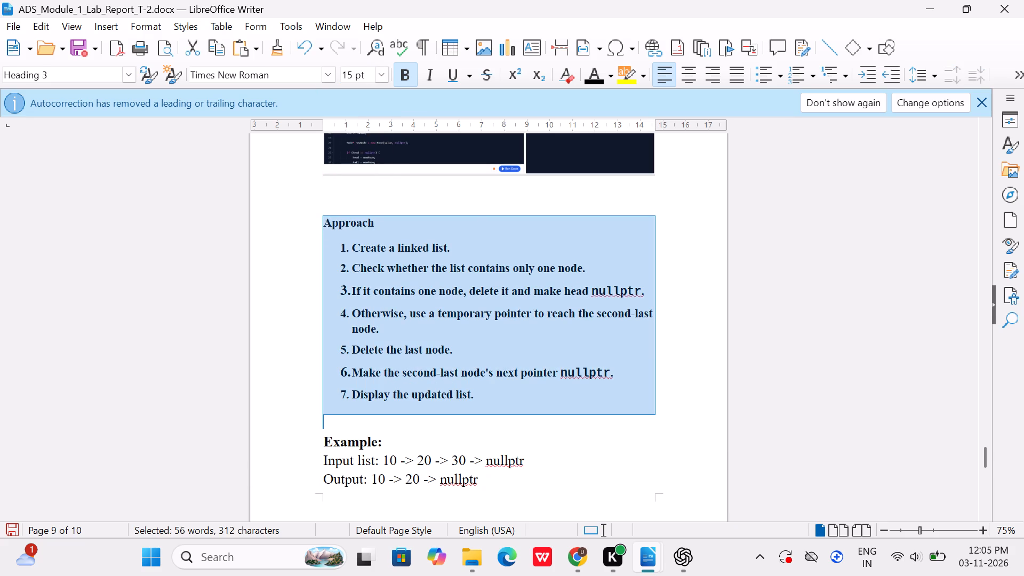
Remove bold from the seven numbered Approach items in Question 8, keeping the heading bold.
{"action": "left_click", "coordinate": [326, 73]}
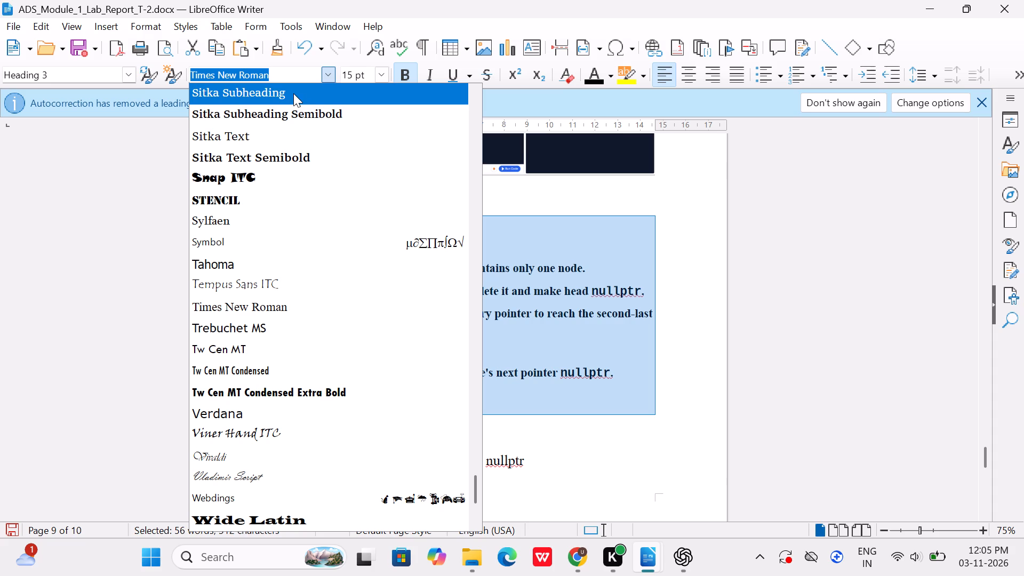
{"action": "left_click", "coordinate": [278, 70]}
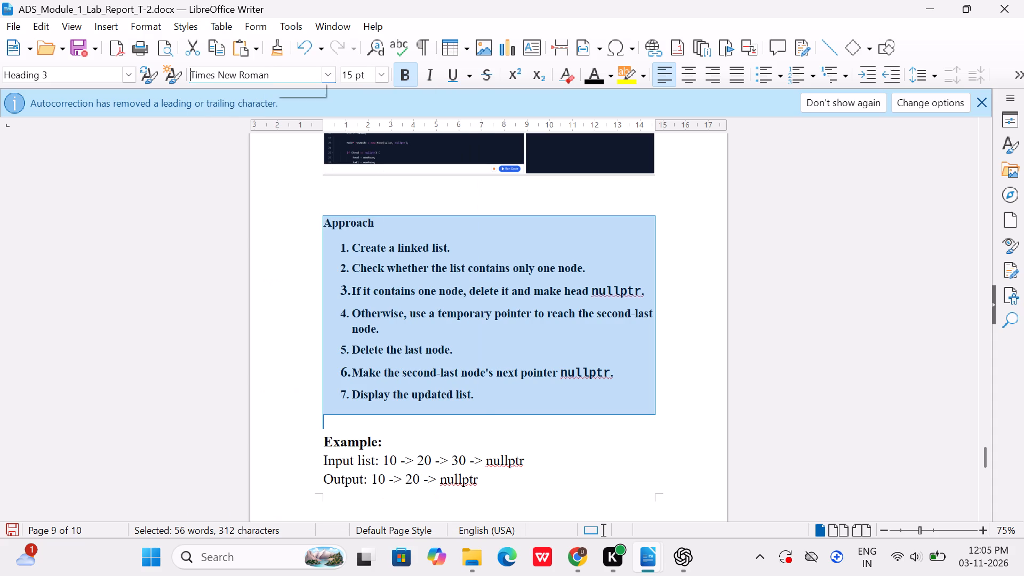
{"action": "left_click", "coordinate": [537, 289]}
{"action": "left_click_drag", "start_coordinate": [484, 400], "coordinate": [338, 250]}
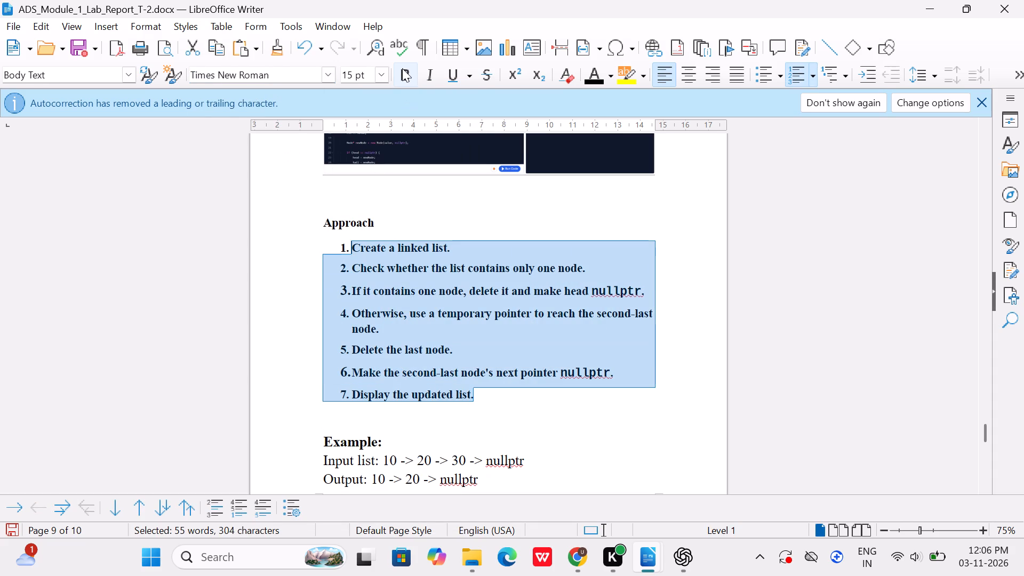
{"action": "left_click", "coordinate": [402, 68]}
{"action": "left_click", "coordinate": [558, 383]}
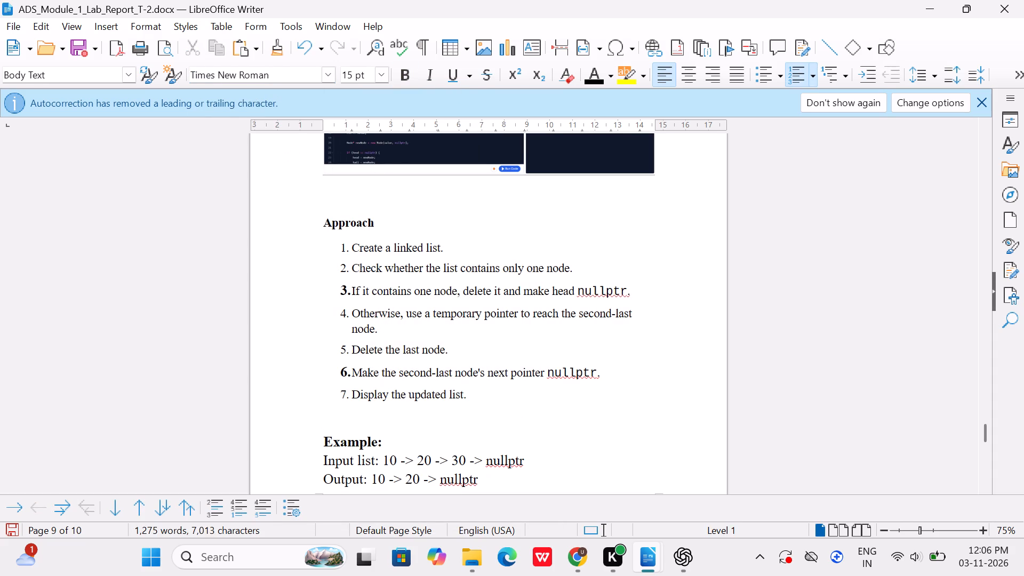
Delete the empty line between the Question 8 Approach list and the Example heading.
{"action": "left_click", "coordinate": [364, 413]}
{"action": "key", "text": "BackSpace"}
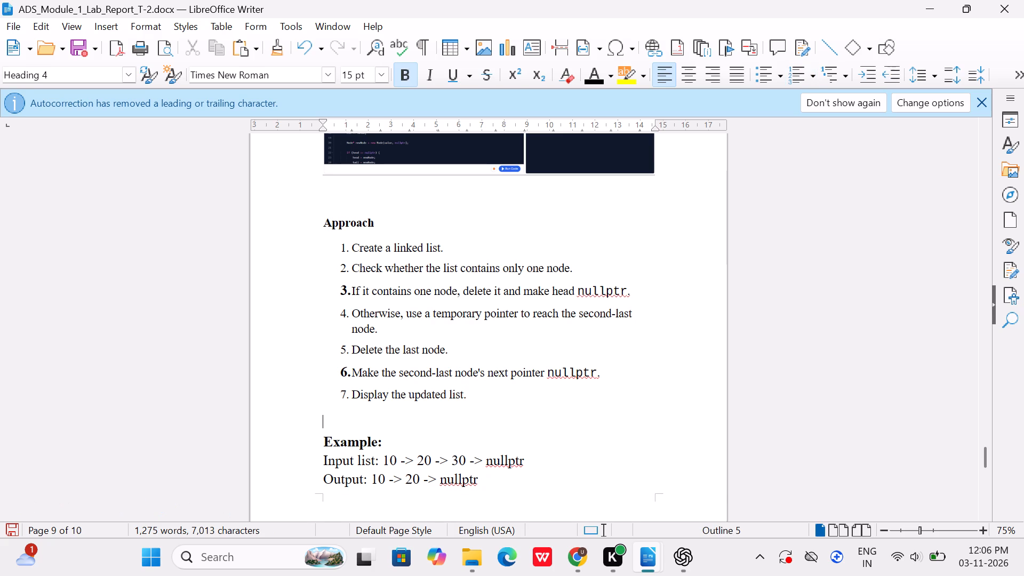
{"action": "key", "text": "BackSpace"}
Set the Question 8 problem statement about deleting the last node to 15 pt.
{"action": "scroll", "coordinate": [364, 413], "scroll_direction": "down", "scroll_amount": 2}
{"action": "scroll", "coordinate": [364, 413], "scroll_direction": "up", "scroll_amount": 3}
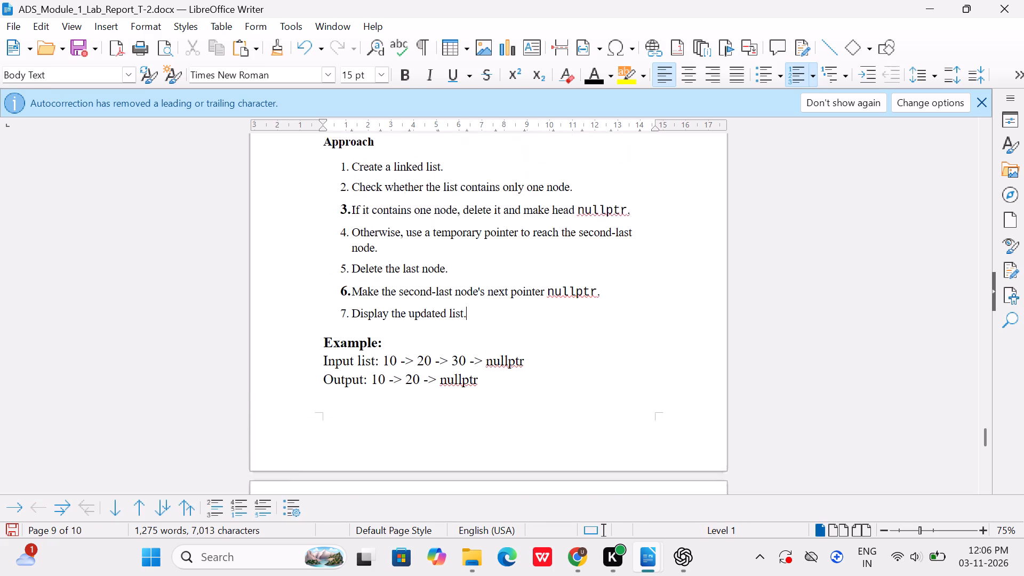
{"action": "scroll", "coordinate": [364, 413], "scroll_direction": "up", "scroll_amount": 5}
{"action": "left_click_drag", "start_coordinate": [382, 383], "coordinate": [369, 374]}
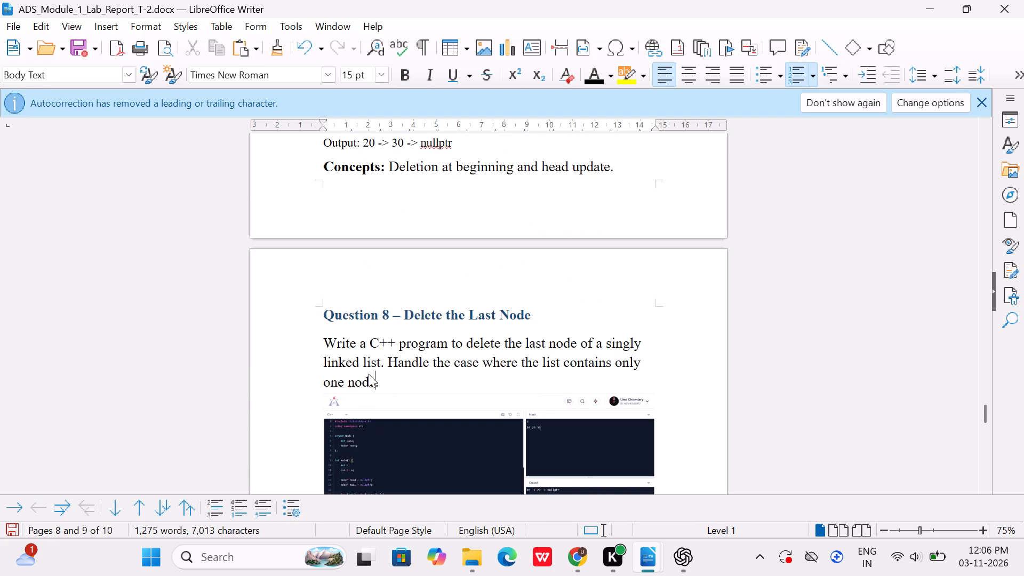
{"action": "left_click_drag", "start_coordinate": [369, 374], "coordinate": [314, 338]}
{"action": "left_click", "coordinate": [386, 75]}
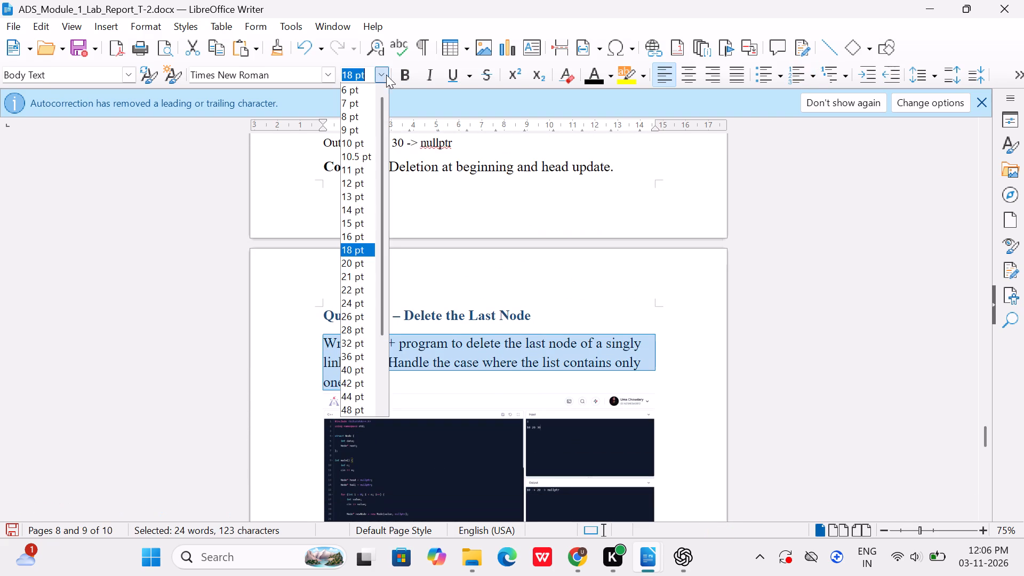
{"action": "left_click", "coordinate": [346, 219]}
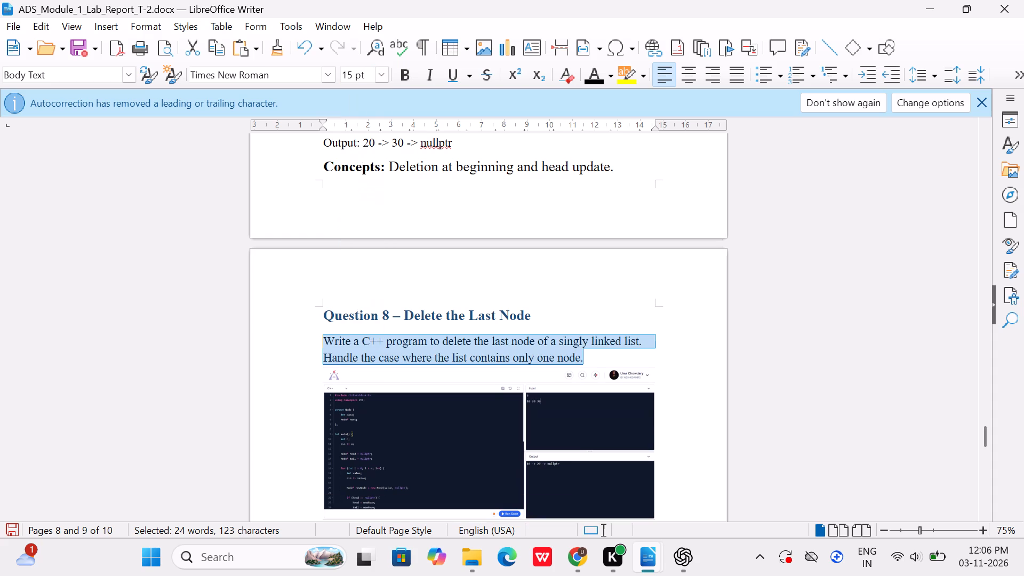
{"action": "left_click", "coordinate": [574, 330]}
Rebuild item 3 of the Question 8 Approach list so its automatic number matches the regular, non-bold numbering.
{"action": "scroll", "coordinate": [574, 330], "scroll_direction": "down", "scroll_amount": 4}
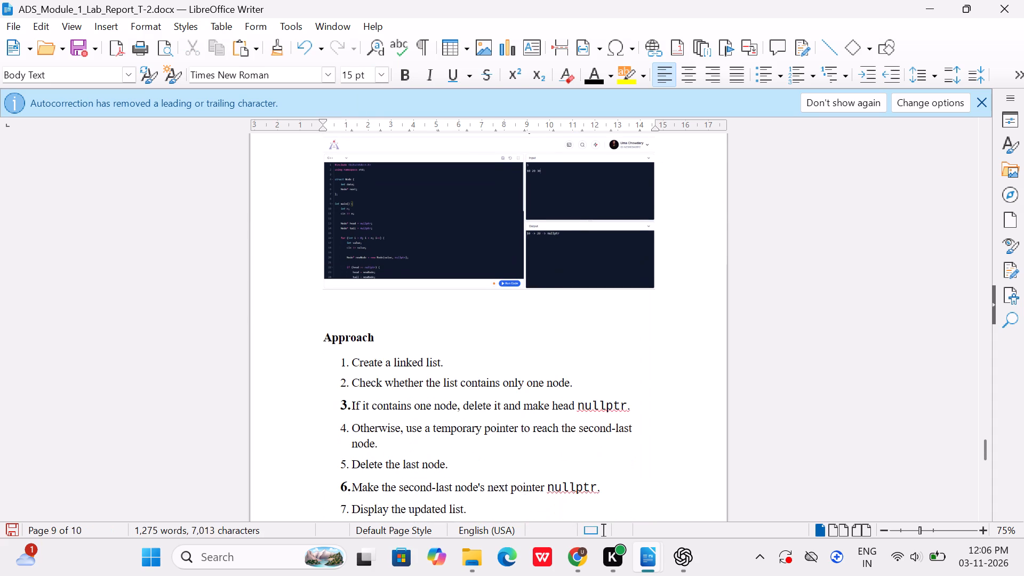
{"action": "scroll", "coordinate": [479, 416], "scroll_direction": "down", "scroll_amount": 1}
{"action": "left_click", "coordinate": [345, 364]}
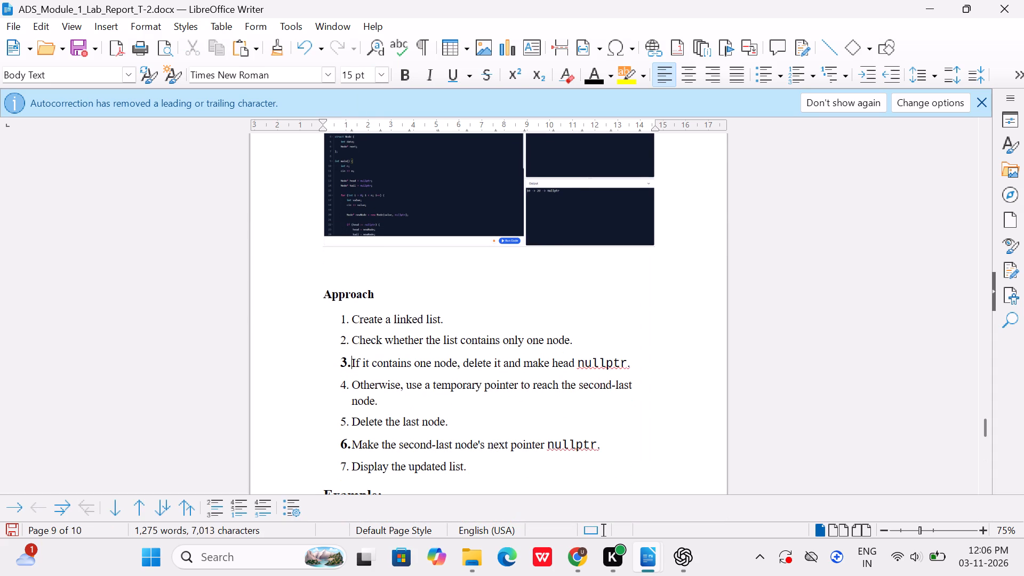
{"action": "key", "text": "BackSpace"}
{"action": "key", "text": "3"}
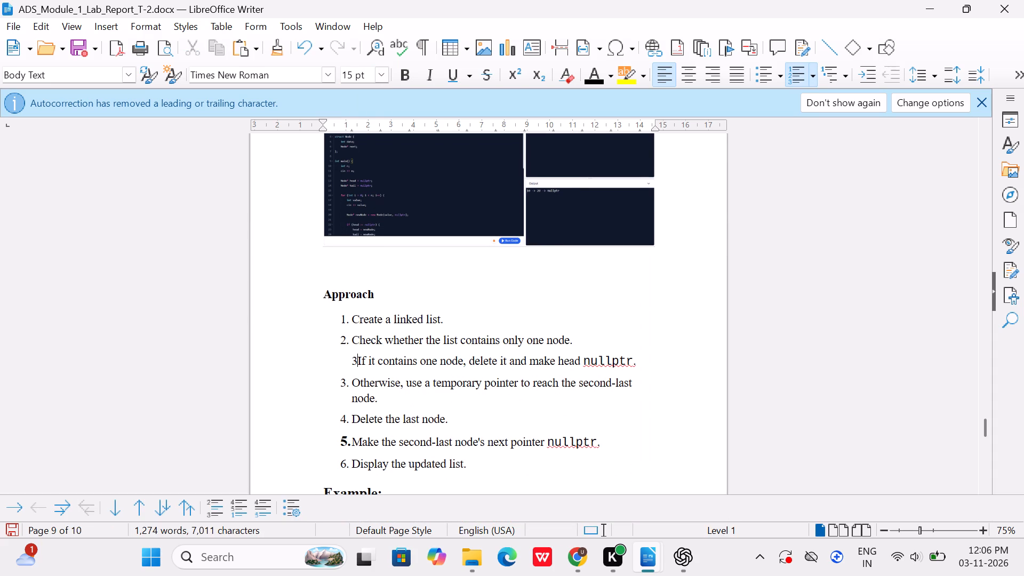
{"action": "key", "text": "period"}
{"action": "key", "text": "Left"}
{"action": "key", "text": "Left"}
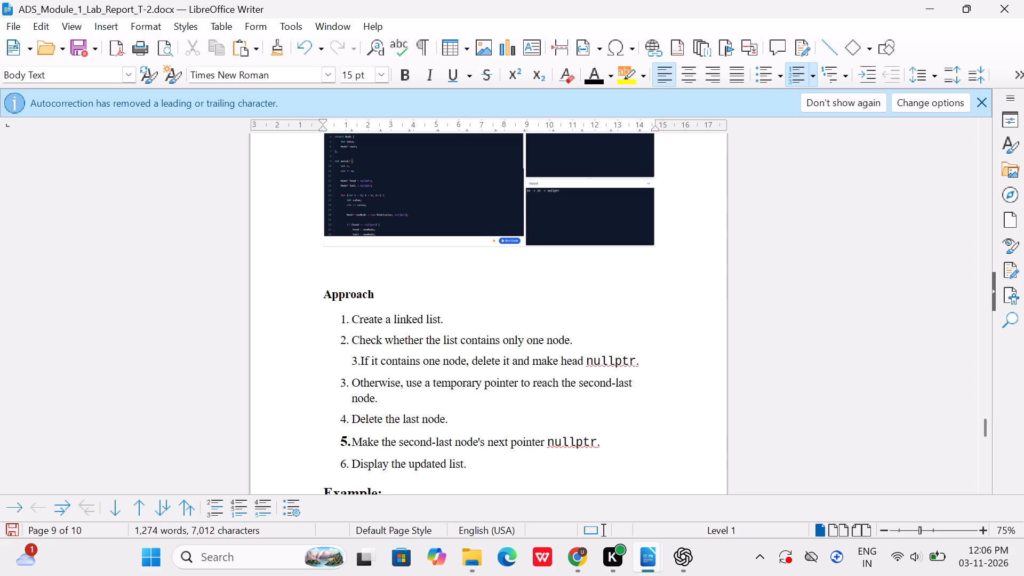
{"action": "key", "text": "BackSpace"}
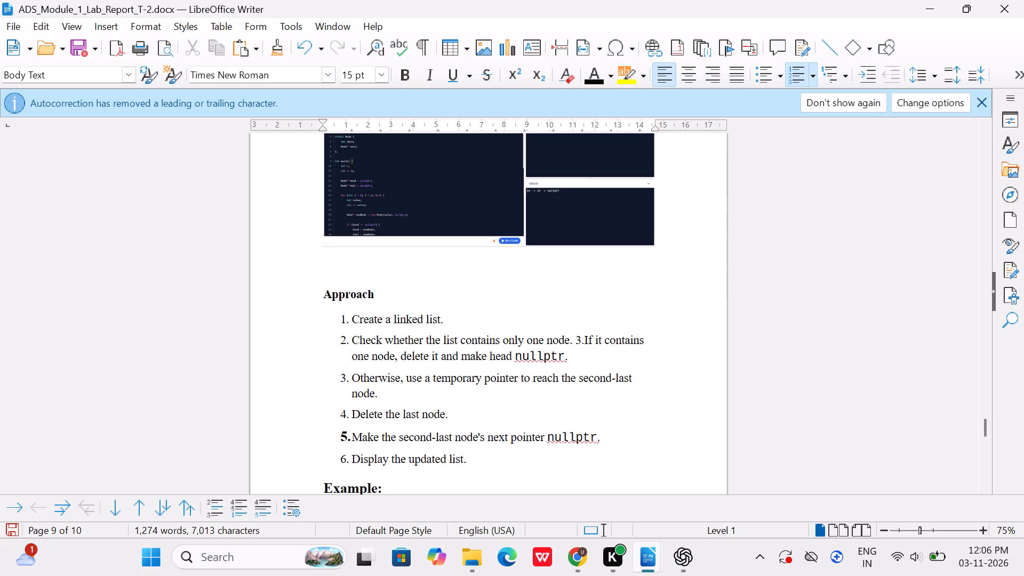
{"action": "key", "text": "Return"}
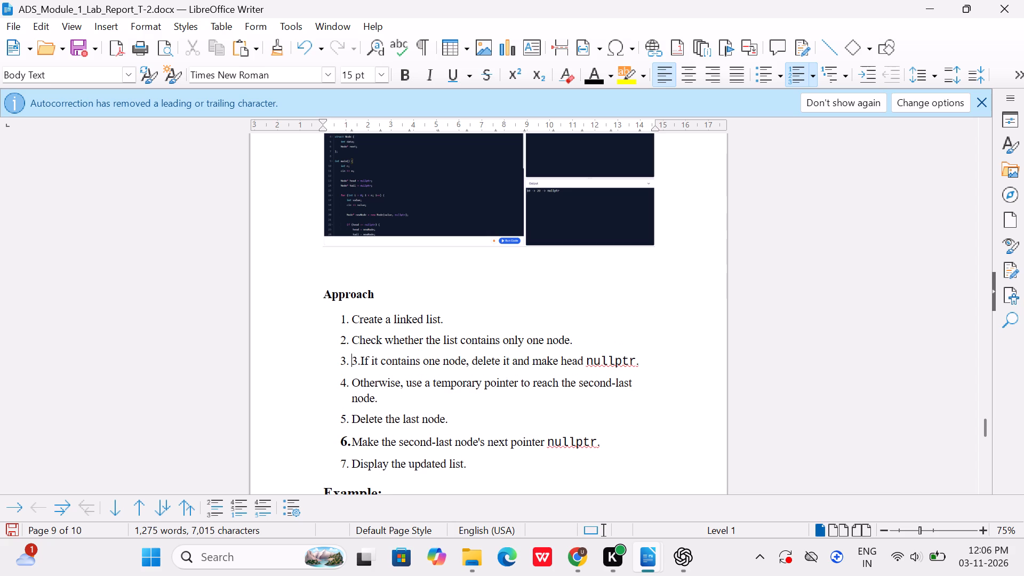
{"action": "key", "text": "Right"}
{"action": "key", "text": "Right"}
{"action": "key", "text": "BackSpace"}
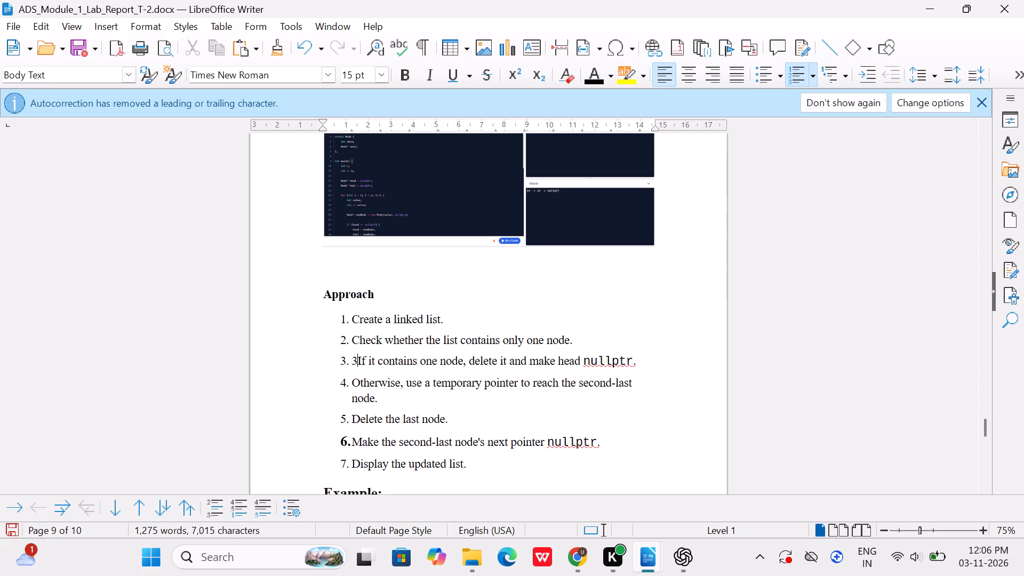
{"action": "key", "text": "BackSpace"}
Replace the bold automatic number of the "Make the second-last node's next pointer" item with a plain "6." and indent it with spaces.
{"action": "scroll", "coordinate": [345, 364], "scroll_direction": "down", "scroll_amount": 1}
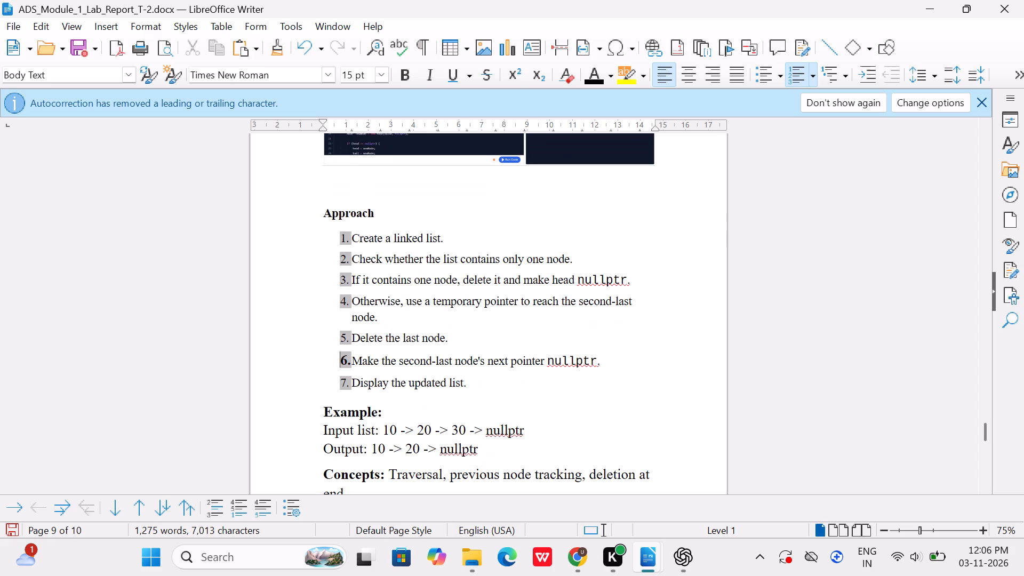
{"action": "left_click", "coordinate": [345, 364]}
{"action": "key", "text": "BackSpace"}
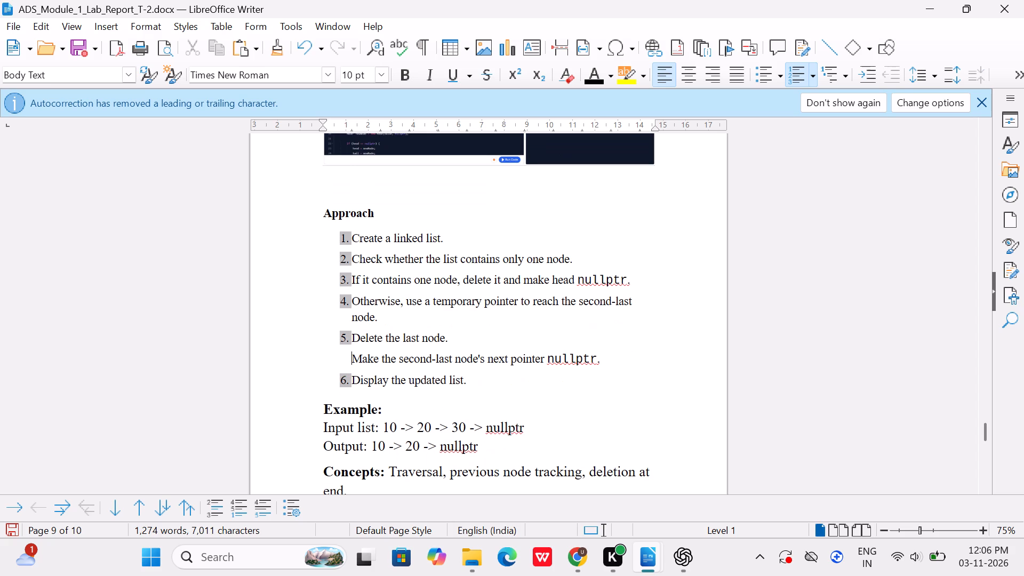
{"action": "key", "text": "6"}
{"action": "type", "text": "."}
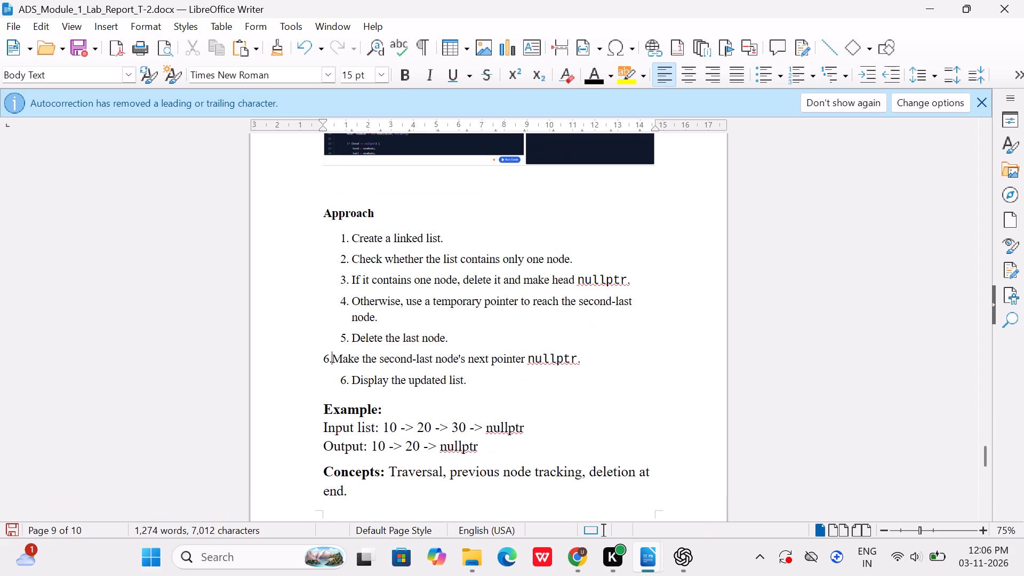
{"action": "key", "text": "space"}
{"action": "left_click", "coordinate": [322, 359]}
{"action": "key", "text": "space"}
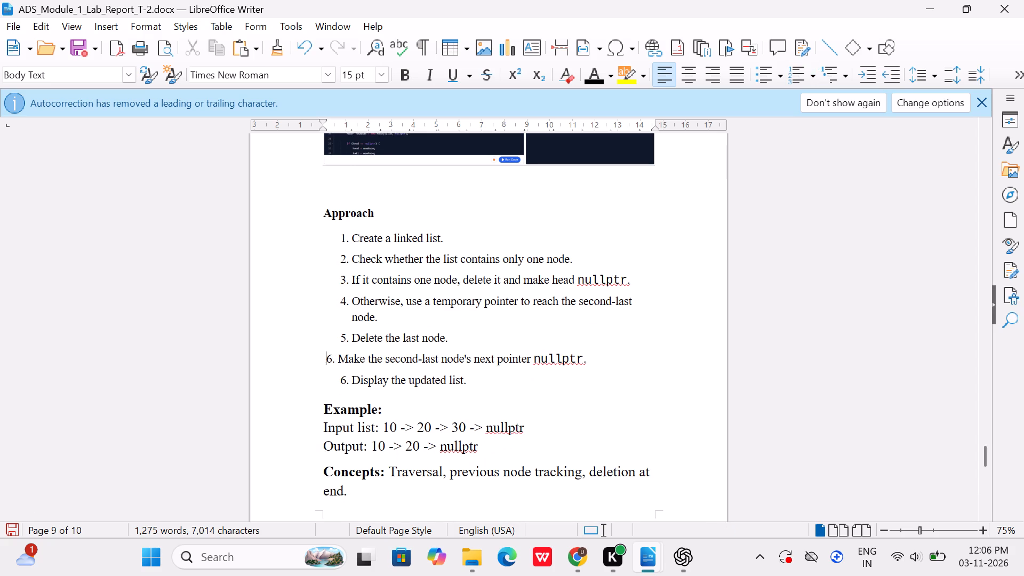
{"action": "key", "text": "space"}
{"action": "key", "text": "space"}
{"action": "key", "text": "space"}
{"action": "key", "text": "space"}
{"action": "key", "text": "space"}
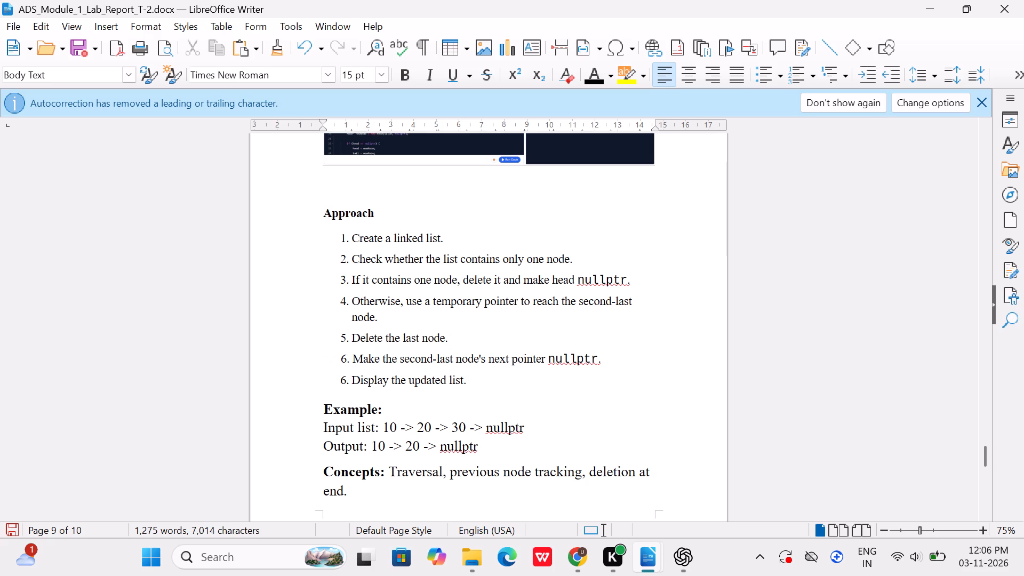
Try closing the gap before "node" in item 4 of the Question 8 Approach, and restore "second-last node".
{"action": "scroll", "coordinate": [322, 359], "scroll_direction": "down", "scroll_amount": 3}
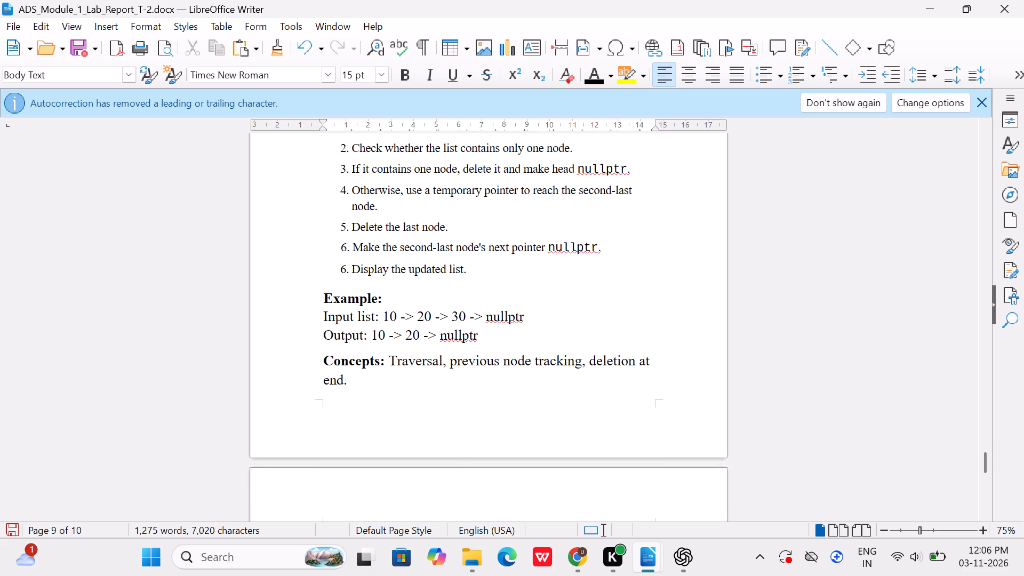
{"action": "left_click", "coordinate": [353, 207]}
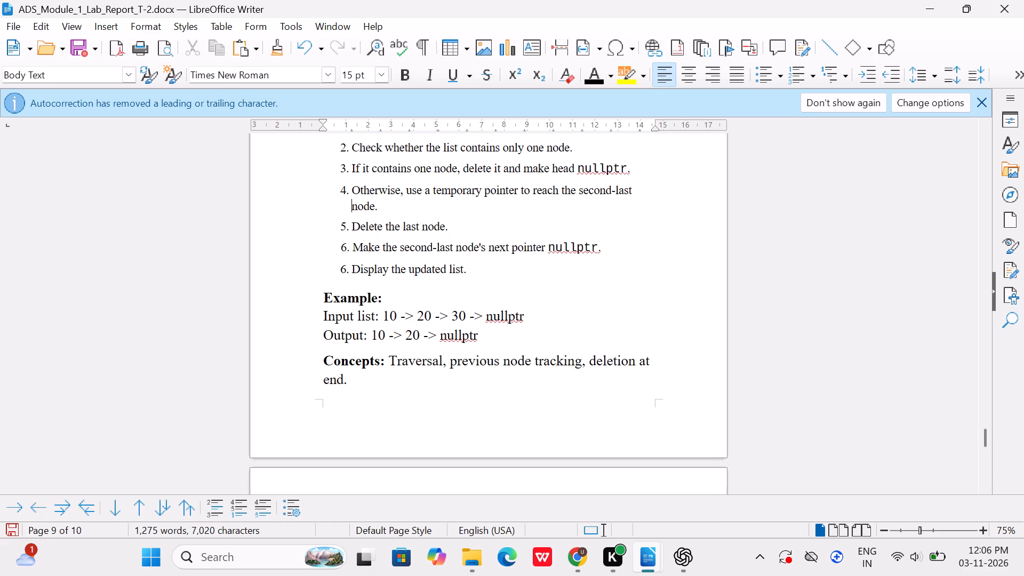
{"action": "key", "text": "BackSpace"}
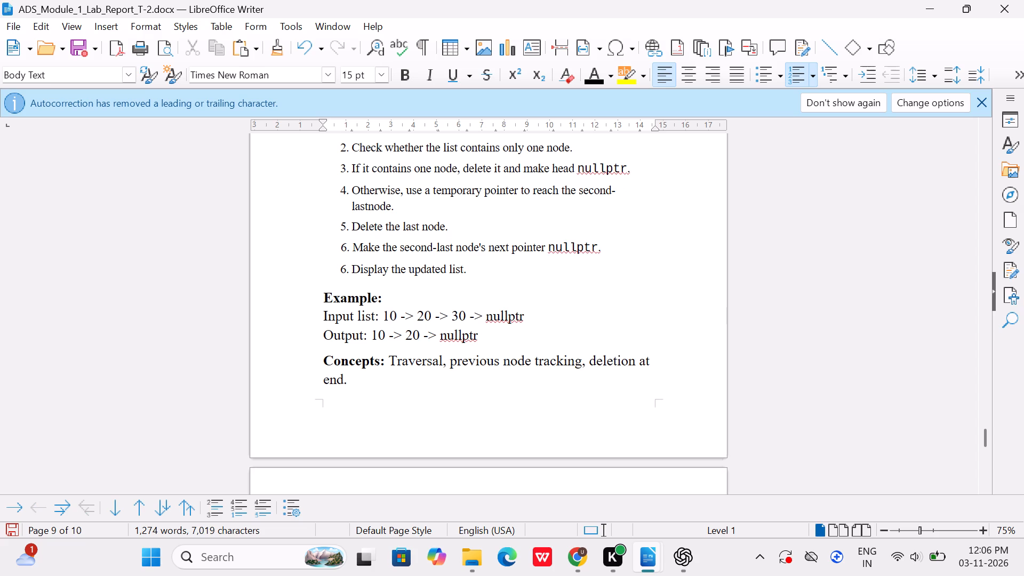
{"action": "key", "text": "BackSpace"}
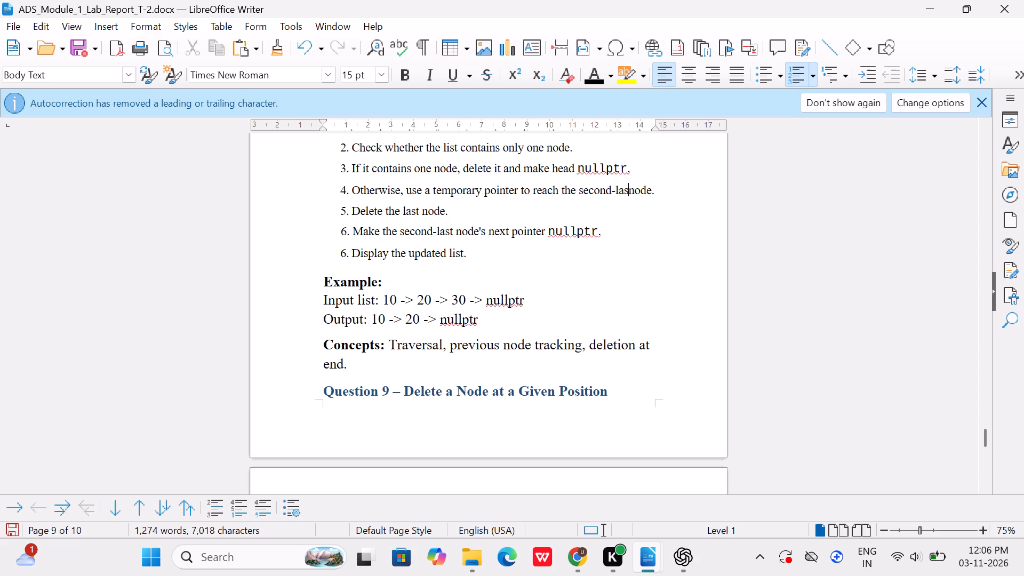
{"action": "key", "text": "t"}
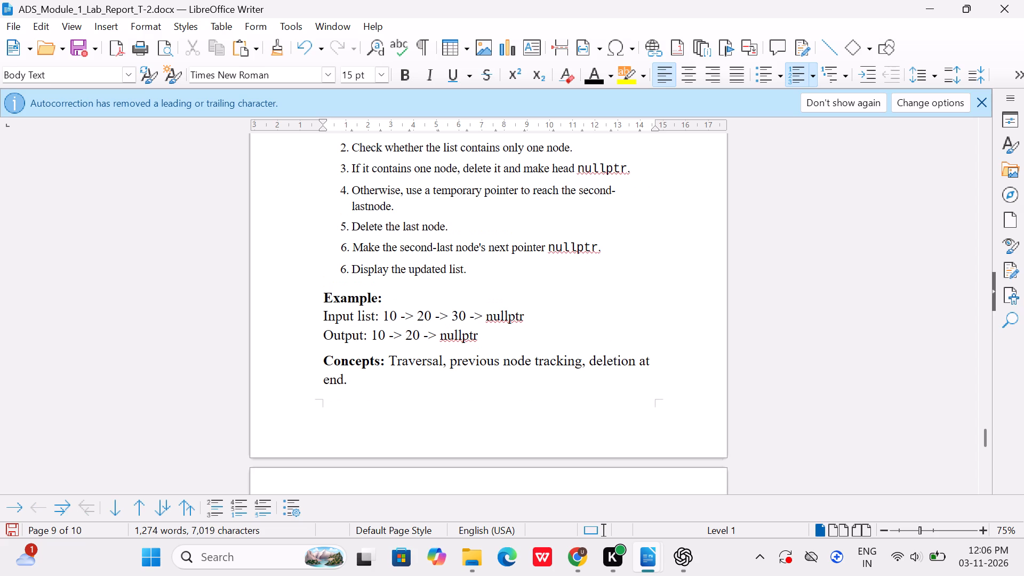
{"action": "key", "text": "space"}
Shorten item 4 of the Question 8 Approach to one line by removing the space after "Otherwise," and the final period.
{"action": "left_click", "coordinate": [386, 203]}
{"action": "key", "text": "BackSpace"}
{"action": "key", "text": "BackSpace"}
{"action": "key", "text": "BackSpace"}
{"action": "key", "text": "BackSpace"}
{"action": "key", "text": "BackSpace"}
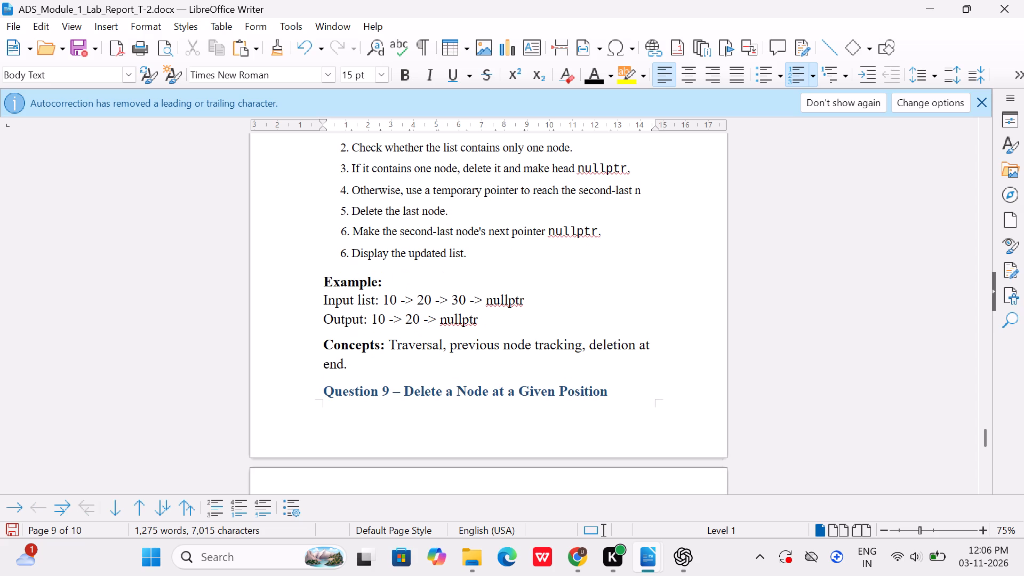
{"action": "key", "text": "o"}
{"action": "type", "text": "de"}
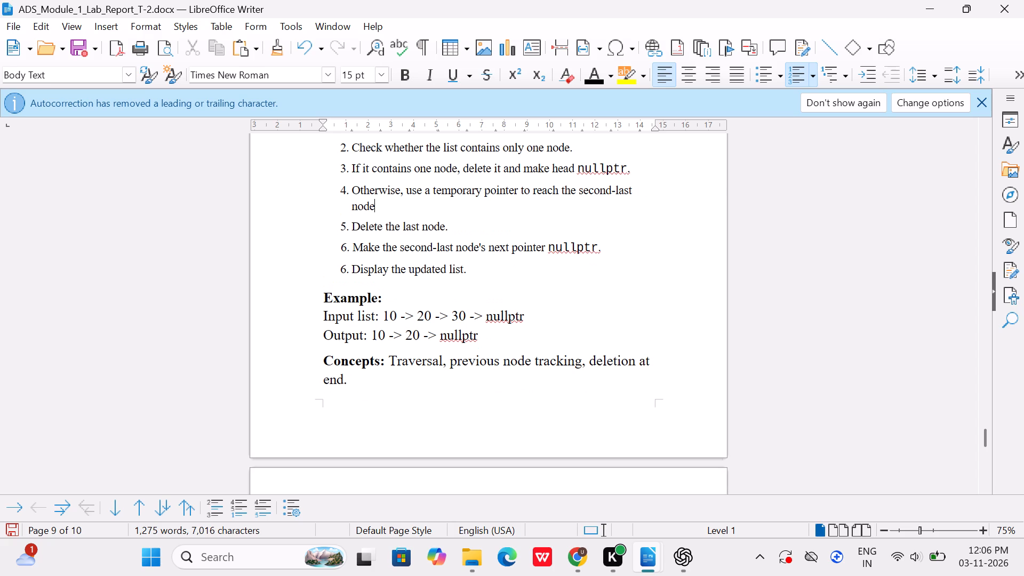
{"action": "key", "text": "BackSpace"}
{"action": "key", "text": "BackSpace"}
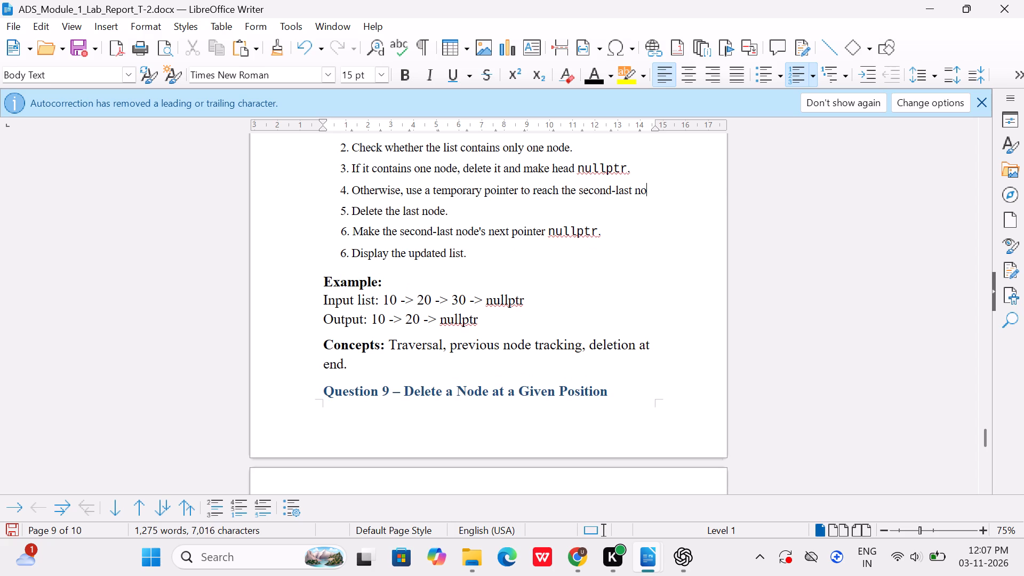
{"action": "left_click", "coordinate": [408, 190]}
{"action": "key", "text": "BackSpace"}
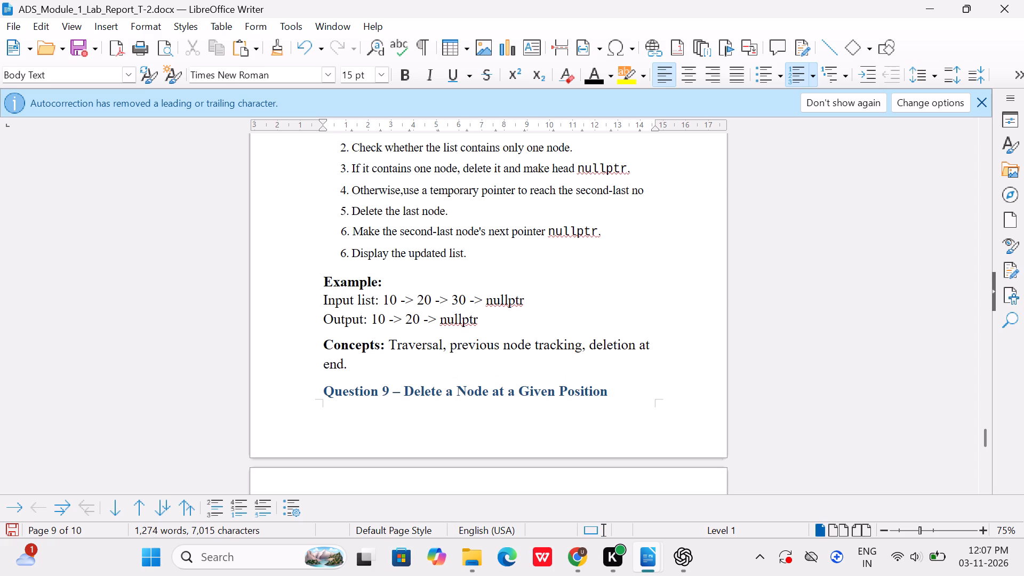
{"action": "left_click", "coordinate": [646, 190]}
{"action": "key", "text": "d"}
{"action": "key", "text": "e"}
{"action": "key", "text": "period"}
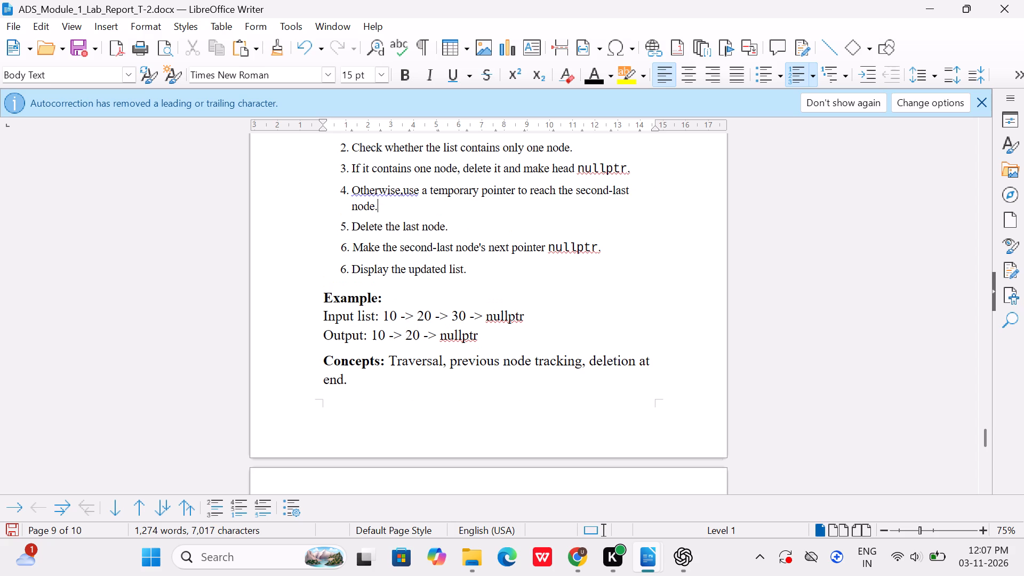
{"action": "key", "text": "BackSpace"}
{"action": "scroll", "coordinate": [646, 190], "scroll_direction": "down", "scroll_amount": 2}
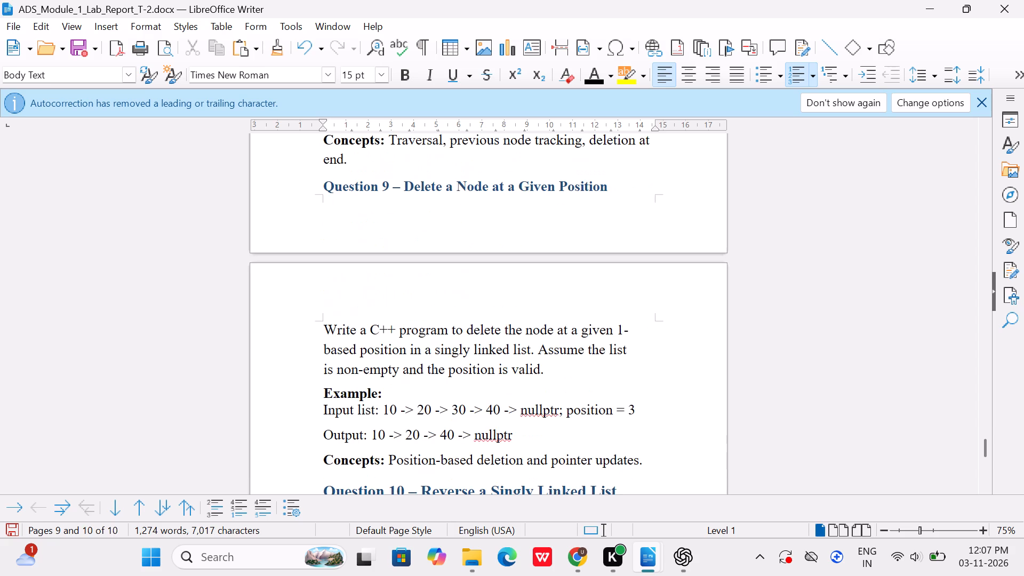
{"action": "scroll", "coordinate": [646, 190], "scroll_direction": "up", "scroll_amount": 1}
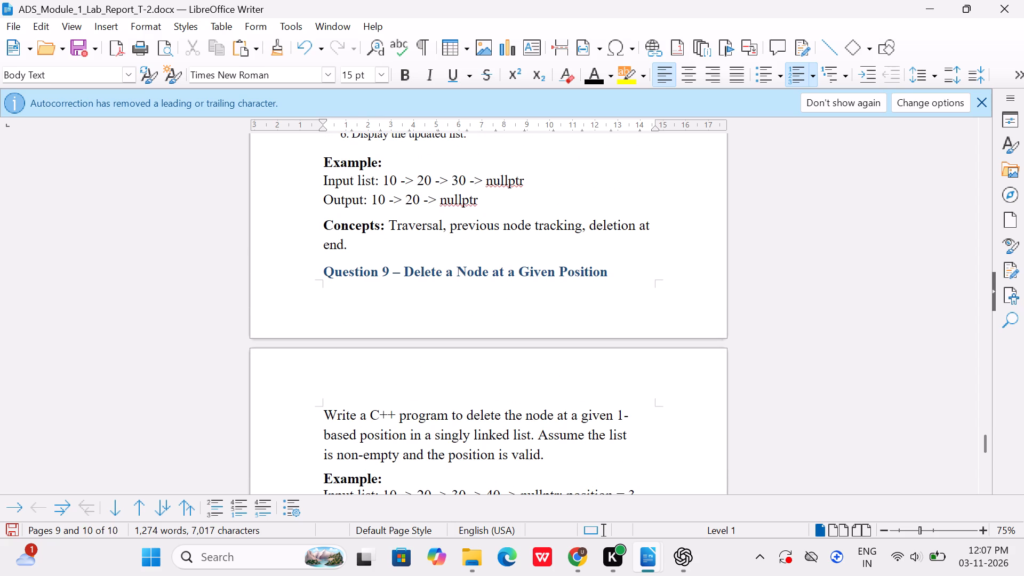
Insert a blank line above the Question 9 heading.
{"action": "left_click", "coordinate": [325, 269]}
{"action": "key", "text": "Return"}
Copy the Question 8 Complexity heading and its Time Complexity and Auxiliary Space bullets from ChatGPT, and return to the report.
{"action": "scroll", "coordinate": [325, 269], "scroll_direction": "up", "scroll_amount": 2}
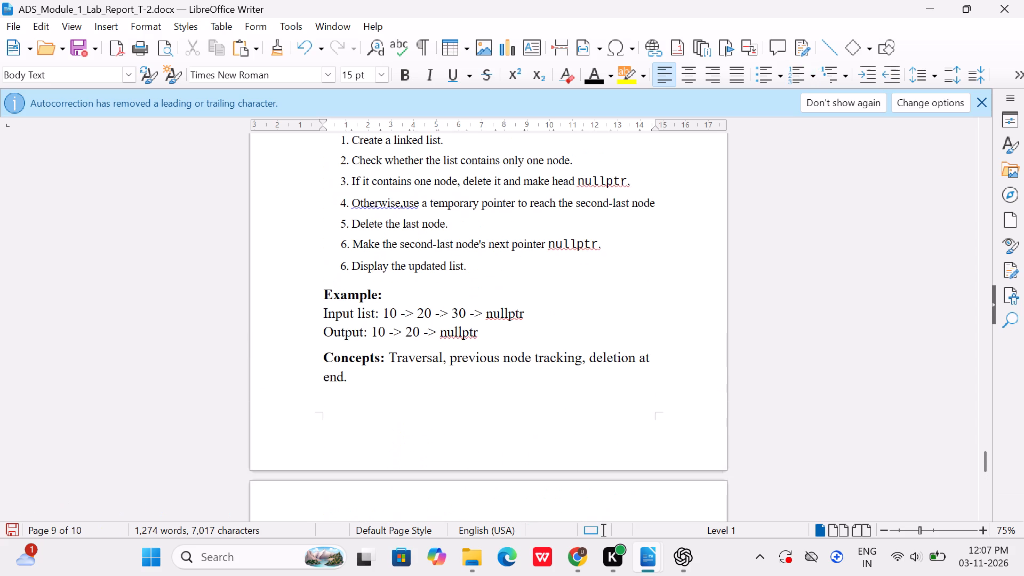
{"action": "scroll", "coordinate": [325, 269], "scroll_direction": "up", "scroll_amount": 4}
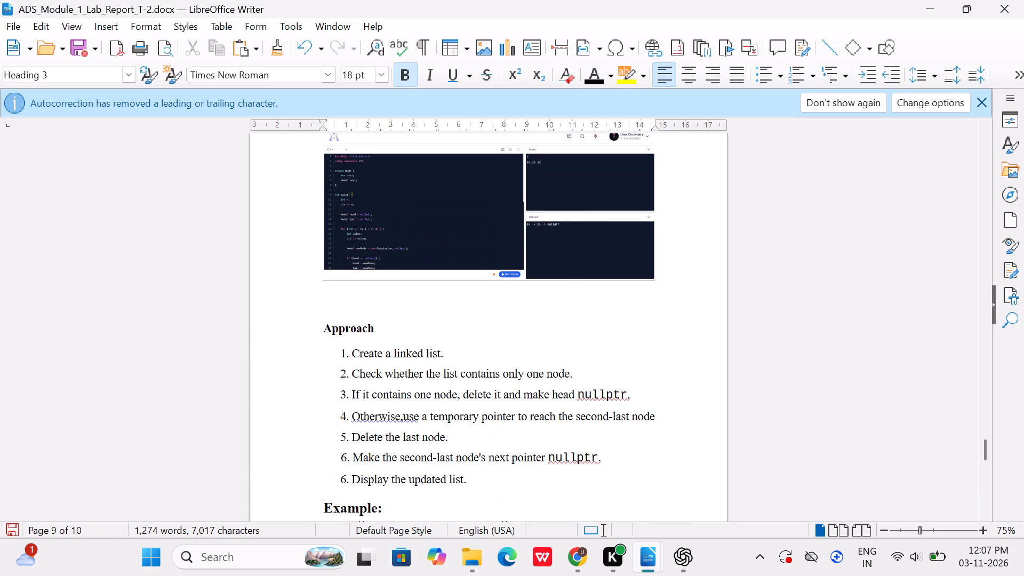
{"action": "scroll", "coordinate": [325, 269], "scroll_direction": "up", "scroll_amount": 2}
{"action": "scroll", "coordinate": [325, 269], "scroll_direction": "down", "scroll_amount": 2}
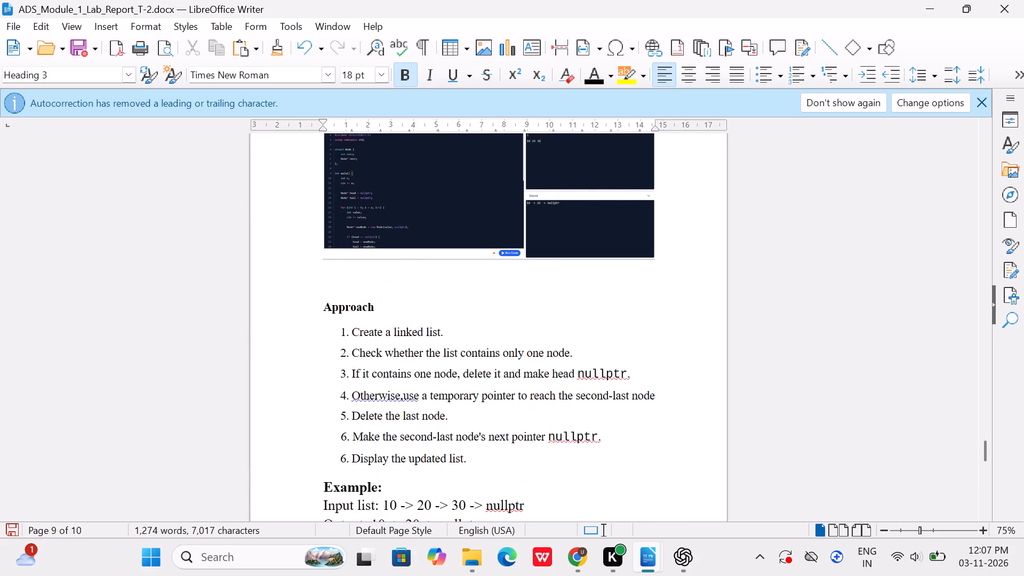
{"action": "left_click", "coordinate": [341, 286]}
{"action": "left_click_drag", "start_coordinate": [702, 552], "coordinate": [682, 551]}
{"action": "left_click", "coordinate": [682, 551]}
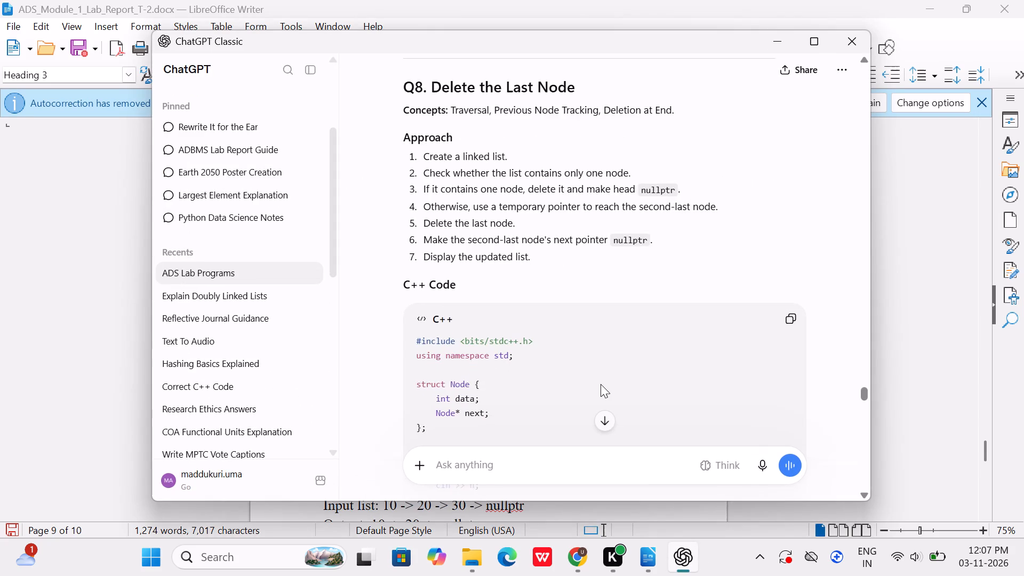
{"action": "scroll", "coordinate": [601, 384], "scroll_direction": "down", "scroll_amount": 6}
{"action": "scroll", "coordinate": [601, 384], "scroll_direction": "up", "scroll_amount": 2}
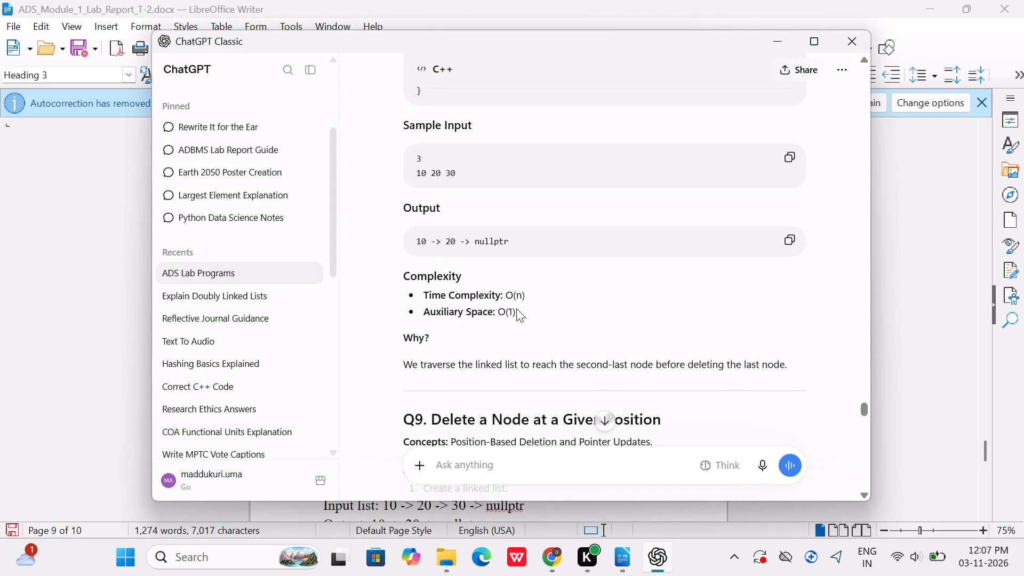
{"action": "left_click_drag", "start_coordinate": [517, 313], "coordinate": [399, 277]}
{"action": "key", "text": "ctrl+c"}
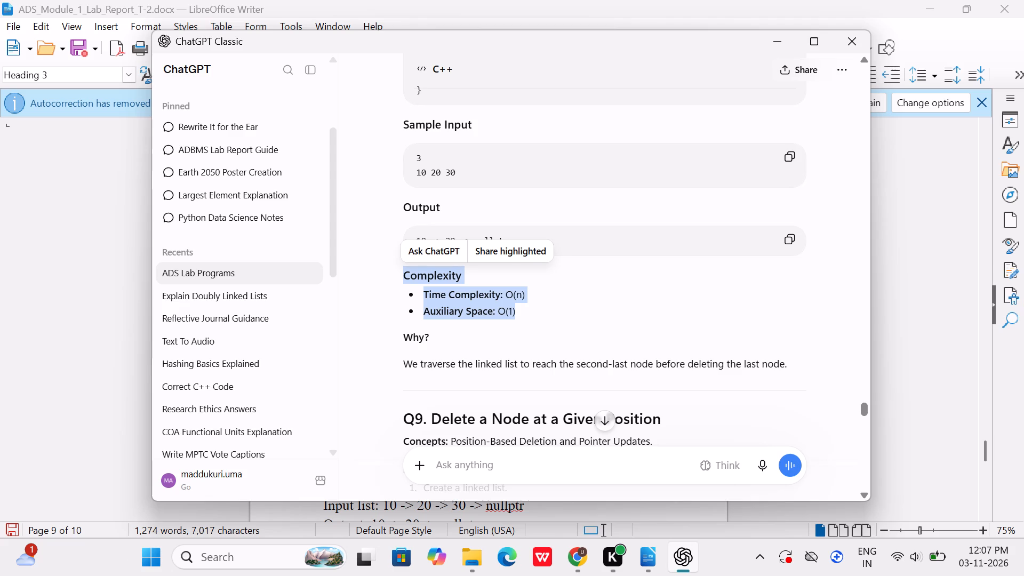
{"action": "left_click", "coordinate": [778, 52]}
Paste the copied Complexity section on an unnumbered line below "Display the updated list." in Question 8.
{"action": "scroll", "coordinate": [569, 266], "scroll_direction": "down", "scroll_amount": 4}
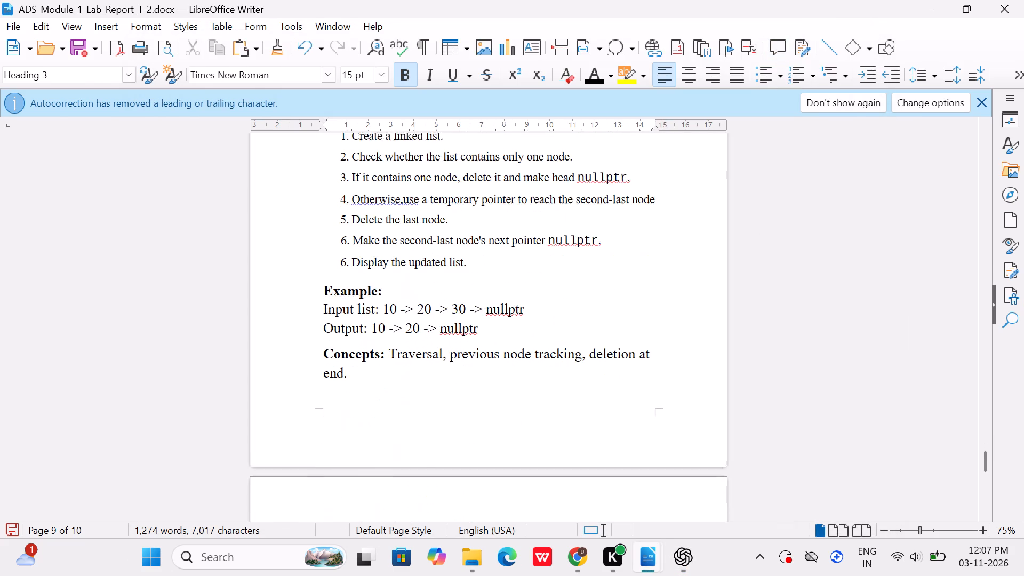
{"action": "left_click", "coordinate": [479, 252]}
{"action": "key", "text": "Return"}
{"action": "key", "text": "BackSpace"}
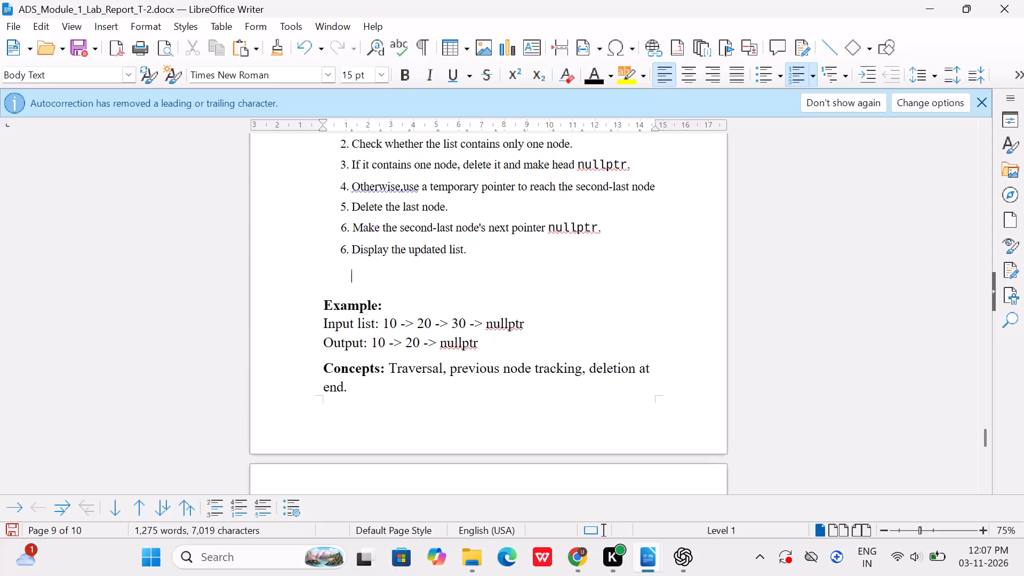
{"action": "key", "text": "ctrl+v"}
{"action": "key", "text": "BackSpace"}
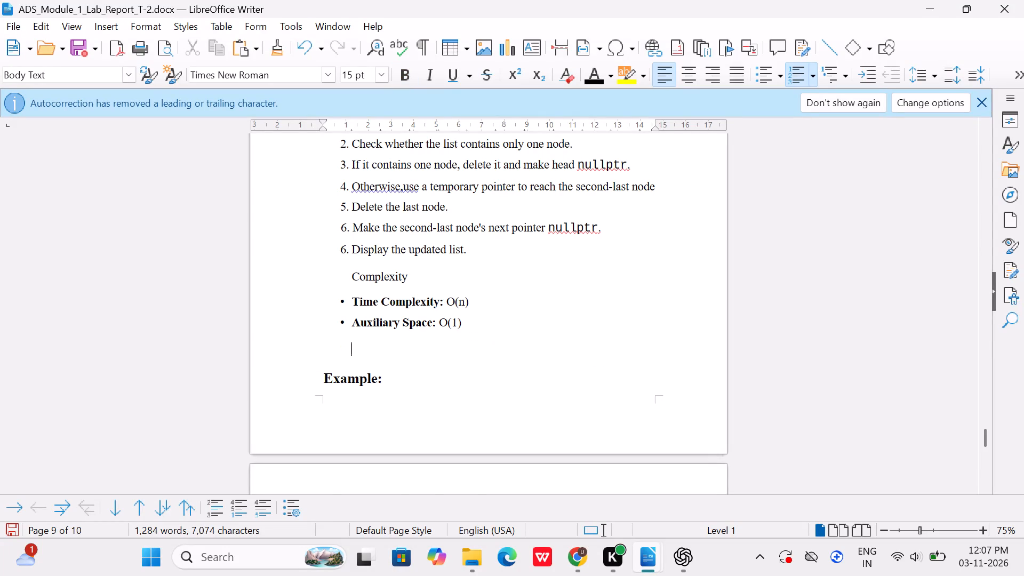
Set the Question 8 text from the Time Complexity bullet through the Concepts line to 15 pt.
{"action": "scroll", "coordinate": [382, 365], "scroll_direction": "down", "scroll_amount": 4}
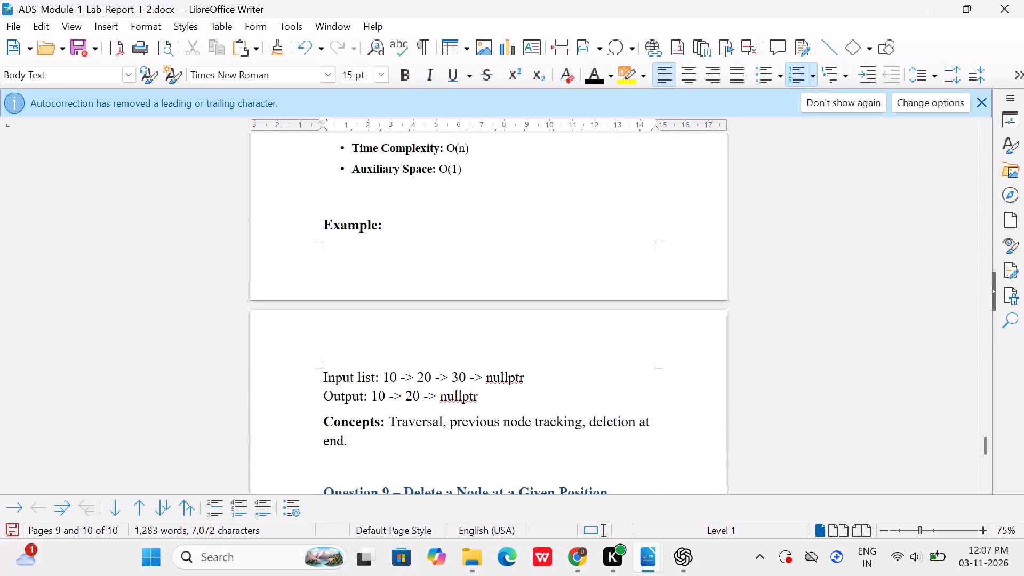
{"action": "left_click_drag", "start_coordinate": [357, 444], "coordinate": [363, 92]}
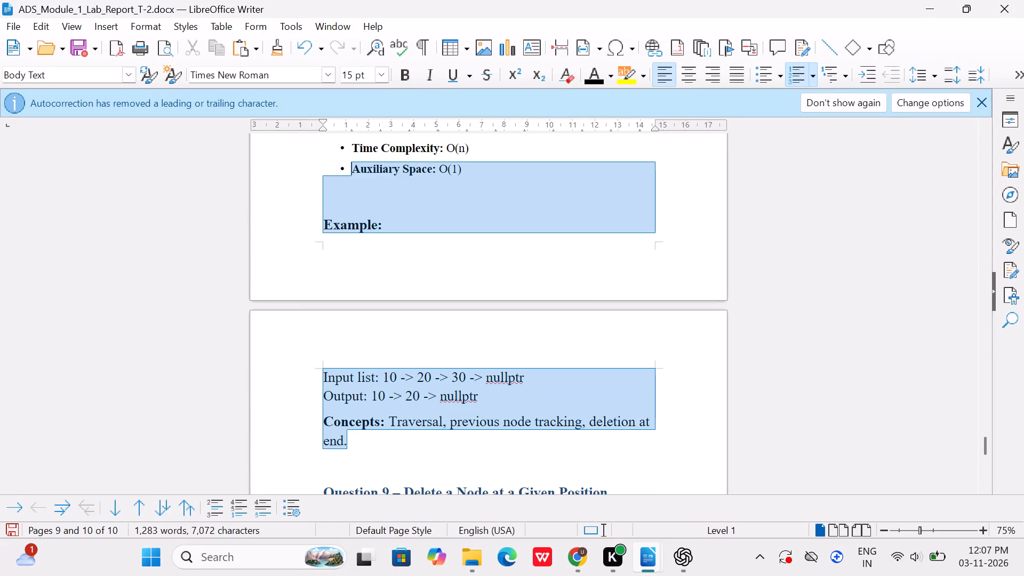
{"action": "left_click_drag", "start_coordinate": [363, 92], "coordinate": [337, 149]}
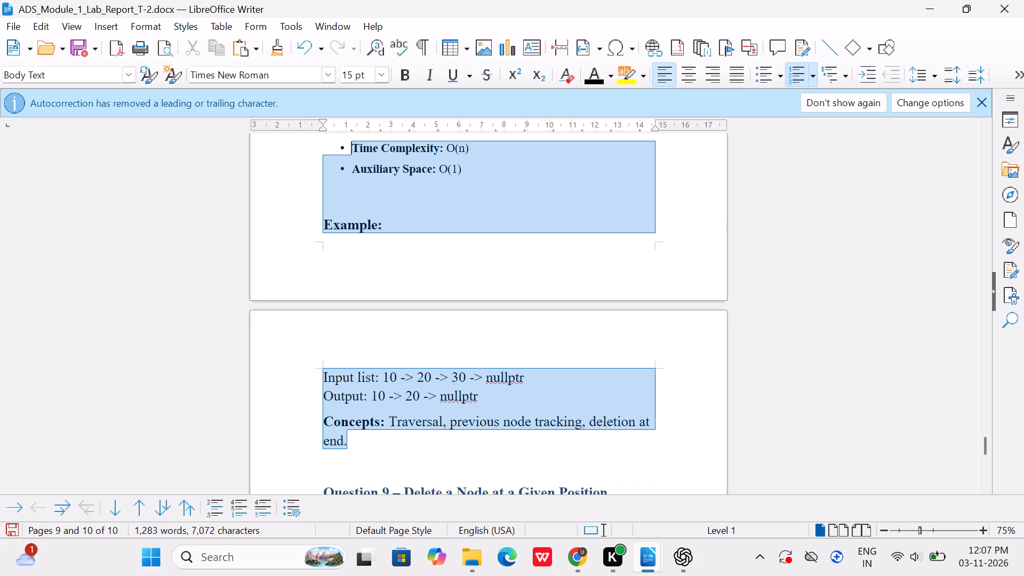
{"action": "left_click", "coordinate": [379, 74]}
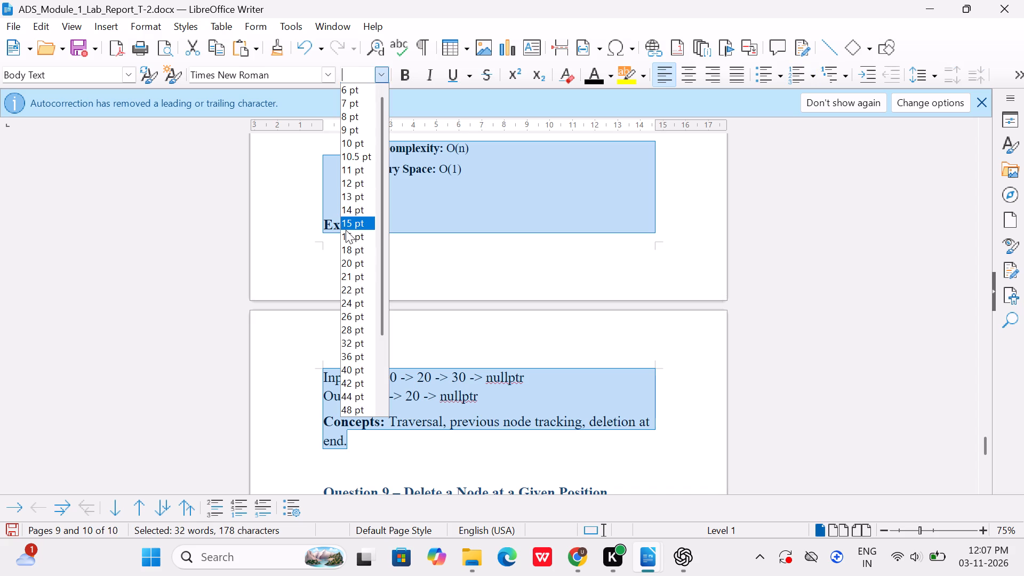
{"action": "left_click", "coordinate": [345, 228]}
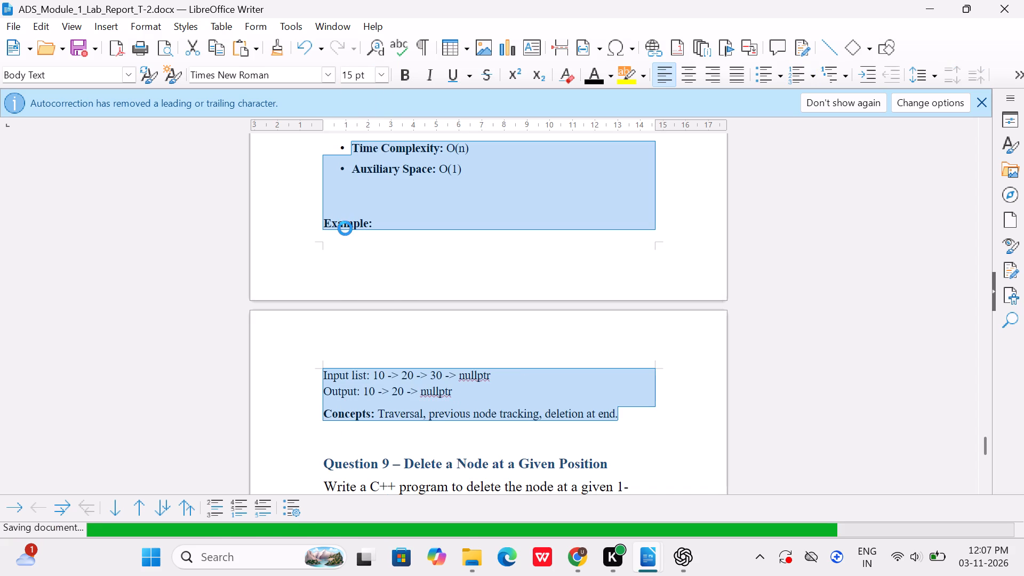
{"action": "right_click", "coordinate": [361, 282]}
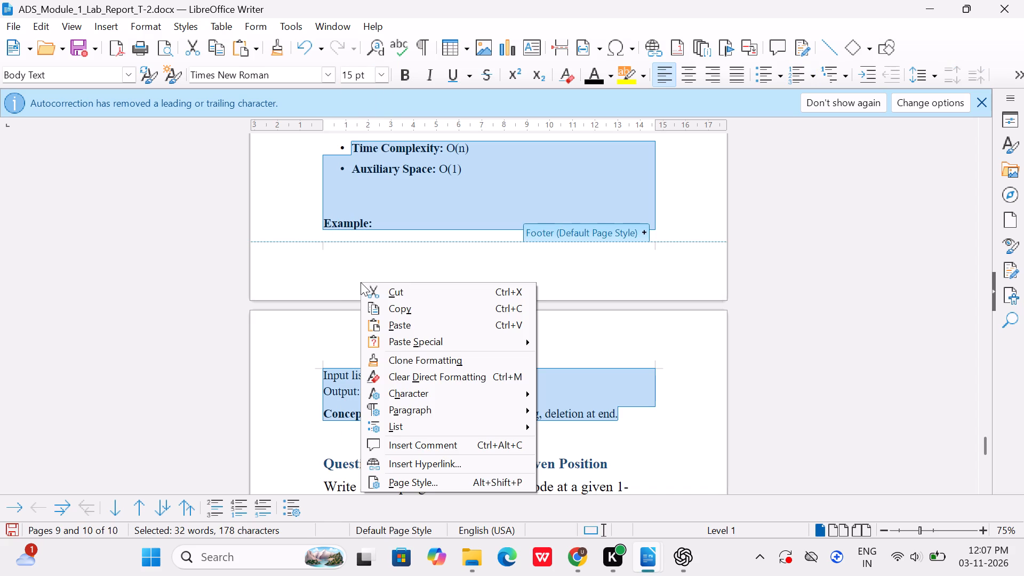
{"action": "left_click", "coordinate": [372, 218]}
Remove the blank space between the Auxiliary Space bullet and the Example heading in Question 8.
{"action": "left_click", "coordinate": [356, 206]}
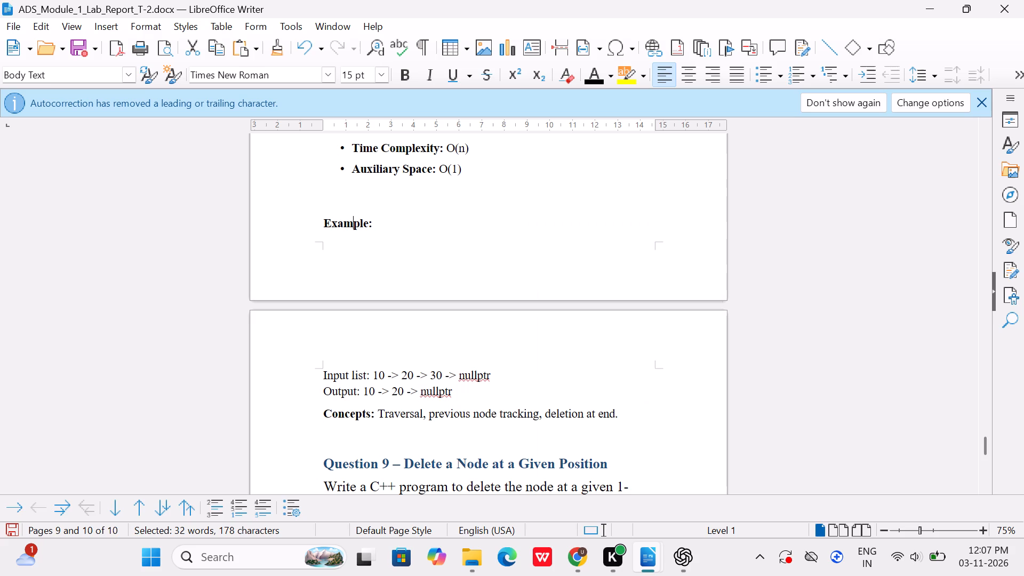
{"action": "left_click", "coordinate": [327, 196]}
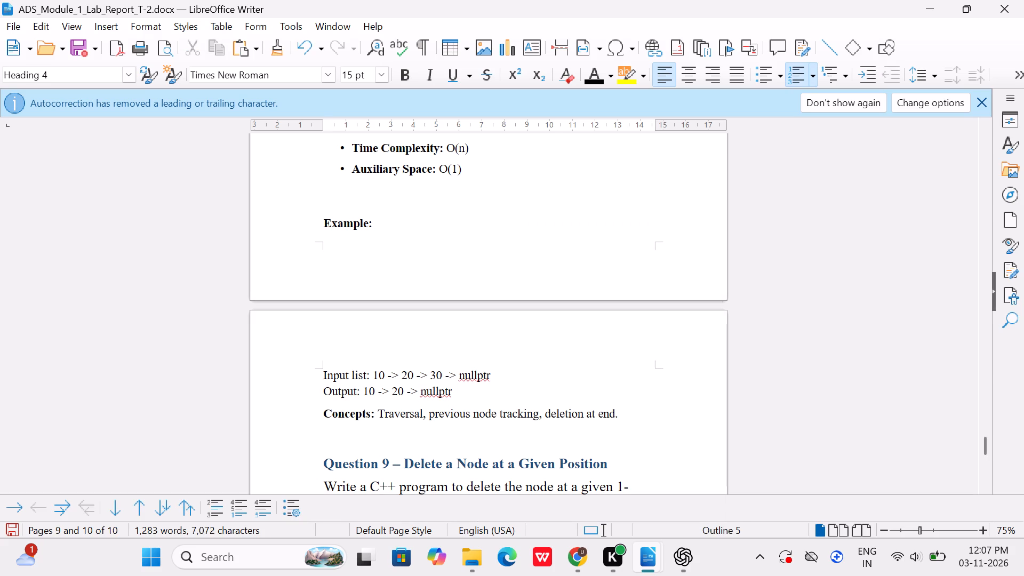
{"action": "key", "text": "BackSpace"}
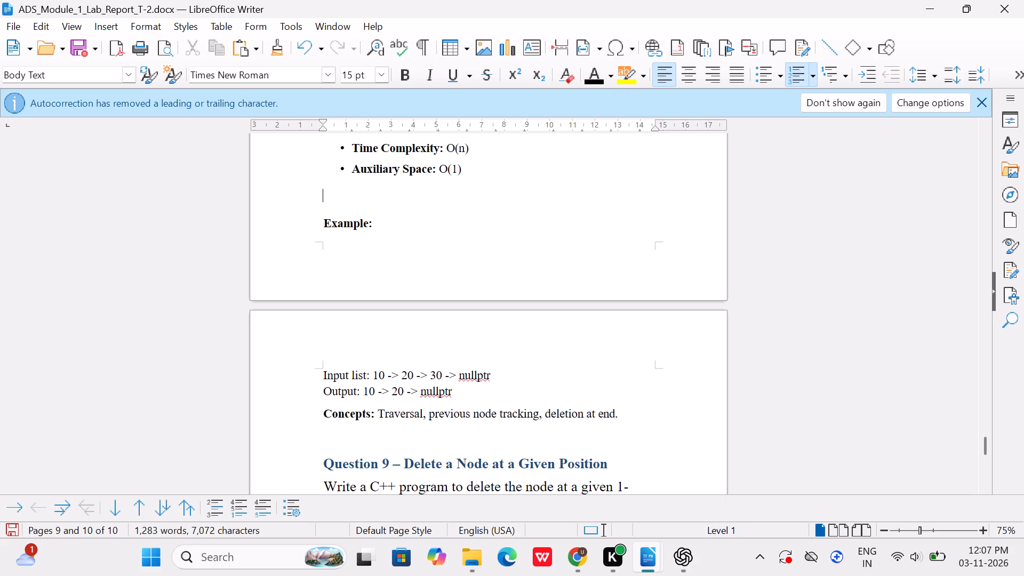
{"action": "key", "text": "BackSpace"}
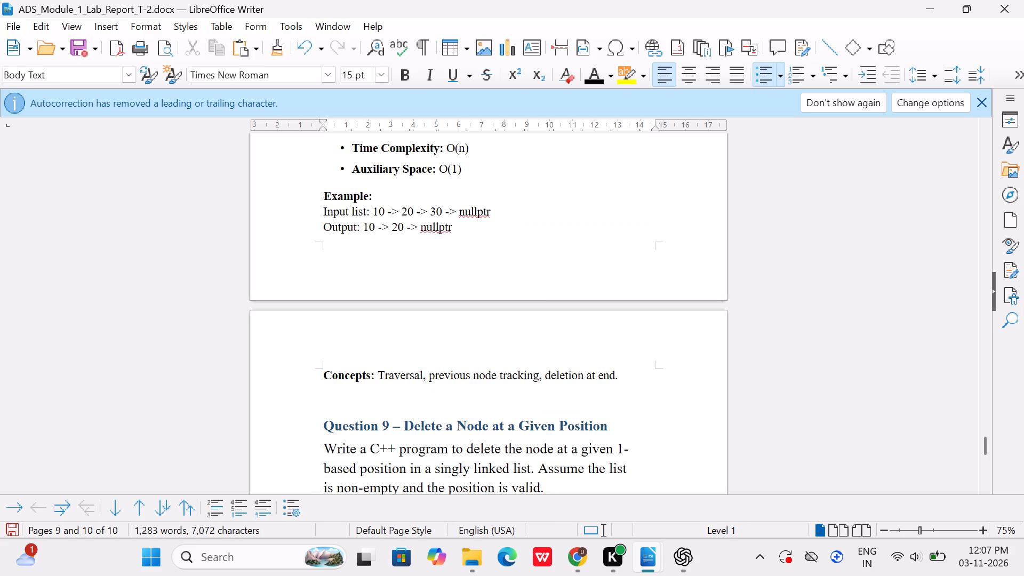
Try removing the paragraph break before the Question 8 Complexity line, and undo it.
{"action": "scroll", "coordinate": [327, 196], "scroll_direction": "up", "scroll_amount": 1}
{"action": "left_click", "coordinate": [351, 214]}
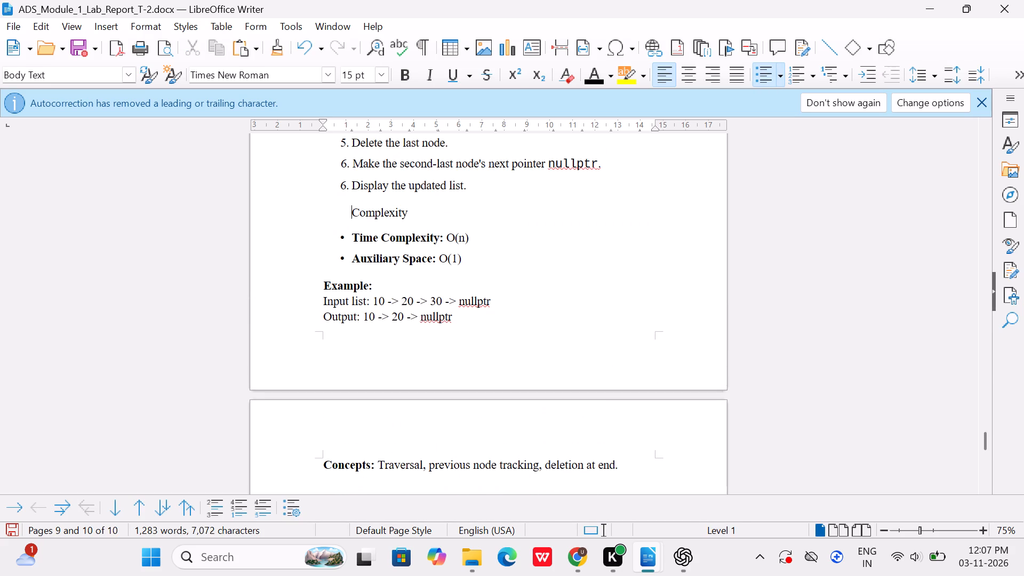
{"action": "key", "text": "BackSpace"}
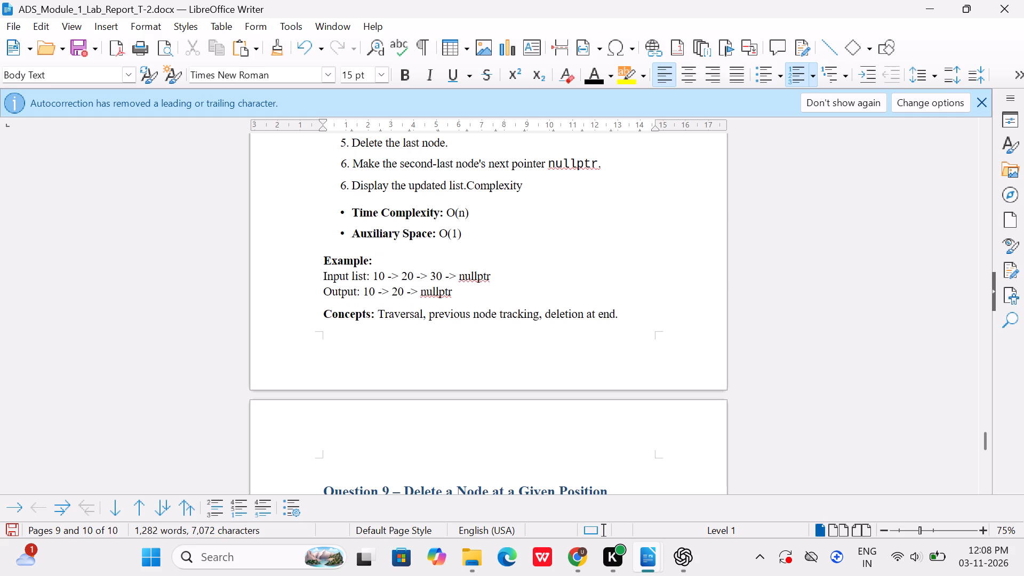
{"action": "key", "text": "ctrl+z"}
Make the Question 8 "Complexity" label bold and add a colon after it.
{"action": "left_click", "coordinate": [414, 211]}
{"action": "left_click_drag", "start_coordinate": [414, 211], "coordinate": [377, 213]}
{"action": "left_click", "coordinate": [409, 77]}
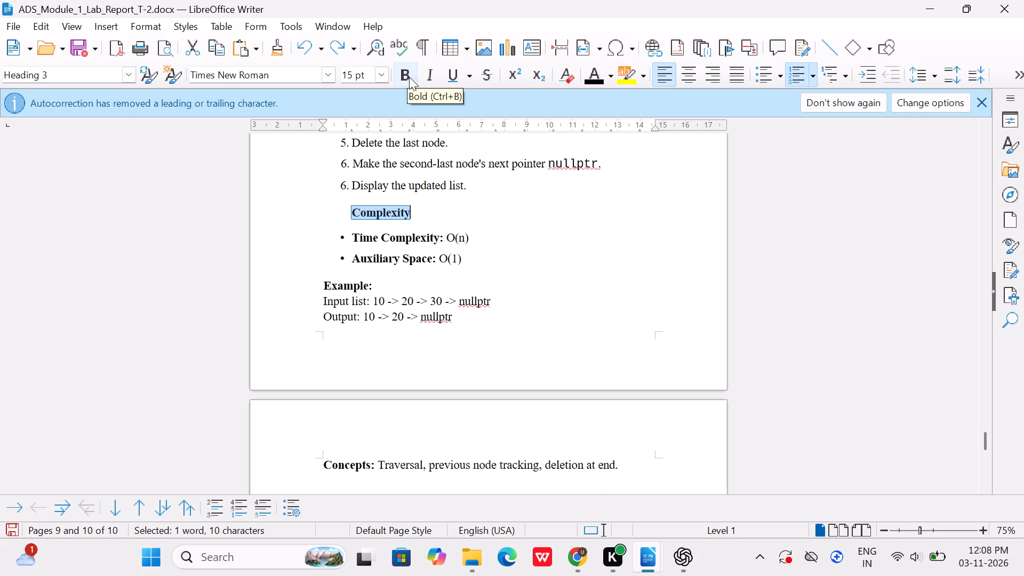
{"action": "left_click", "coordinate": [431, 210]}
{"action": "key", "text": "shift+colon"}
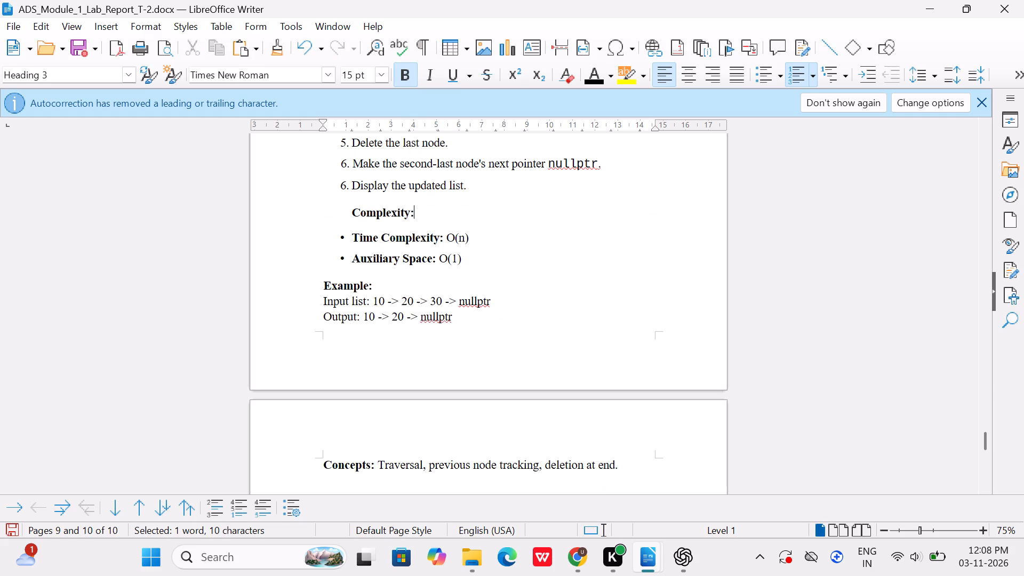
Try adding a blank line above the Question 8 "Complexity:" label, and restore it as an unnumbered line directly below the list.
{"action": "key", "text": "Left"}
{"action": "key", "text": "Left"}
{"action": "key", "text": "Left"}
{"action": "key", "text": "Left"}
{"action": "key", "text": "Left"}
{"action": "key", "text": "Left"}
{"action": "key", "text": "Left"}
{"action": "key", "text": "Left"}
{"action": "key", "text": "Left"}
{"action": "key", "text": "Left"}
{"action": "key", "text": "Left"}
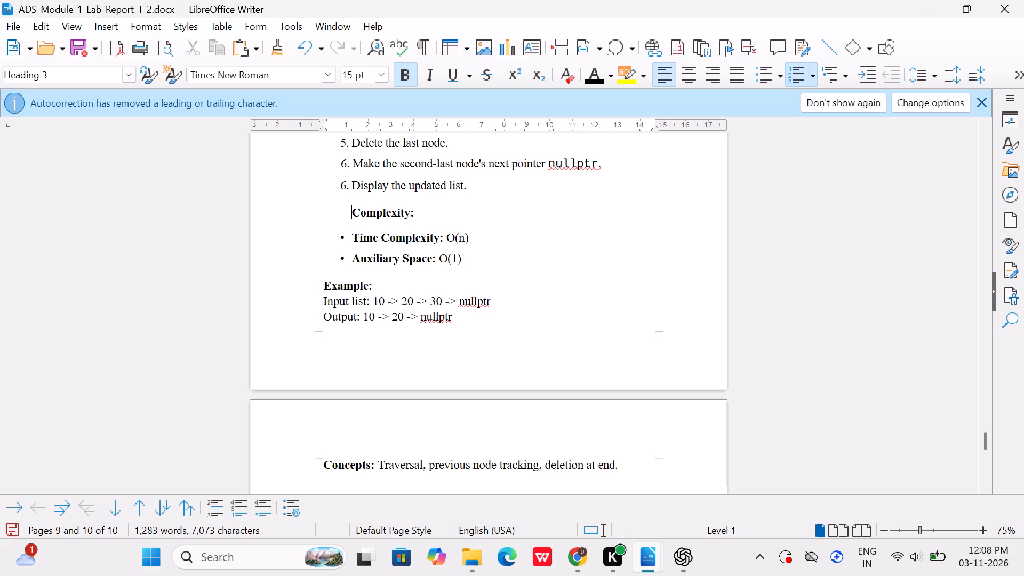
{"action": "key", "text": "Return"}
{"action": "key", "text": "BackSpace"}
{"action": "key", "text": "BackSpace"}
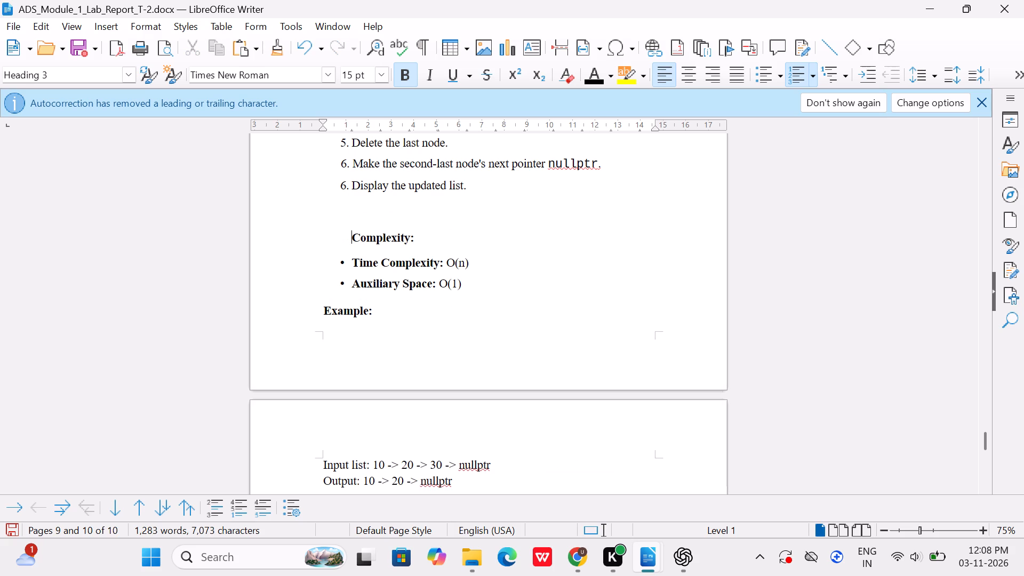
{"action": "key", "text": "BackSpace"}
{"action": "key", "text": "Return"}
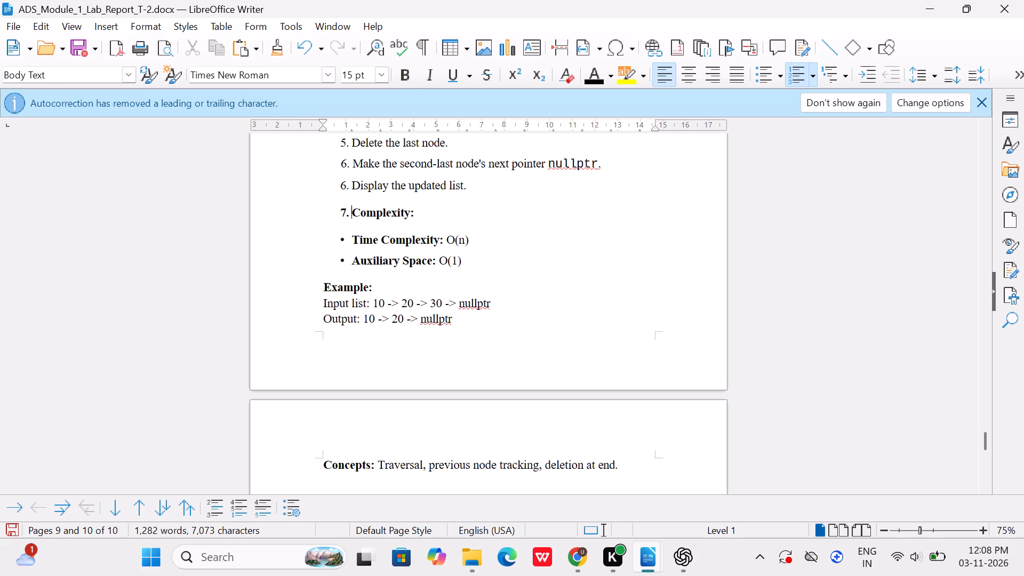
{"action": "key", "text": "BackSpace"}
Move the Question 8 "Input list" text onto the "Example:" line, separated by a space and in regular, non-bold type.
{"action": "scroll", "coordinate": [431, 210], "scroll_direction": "down", "scroll_amount": 1}
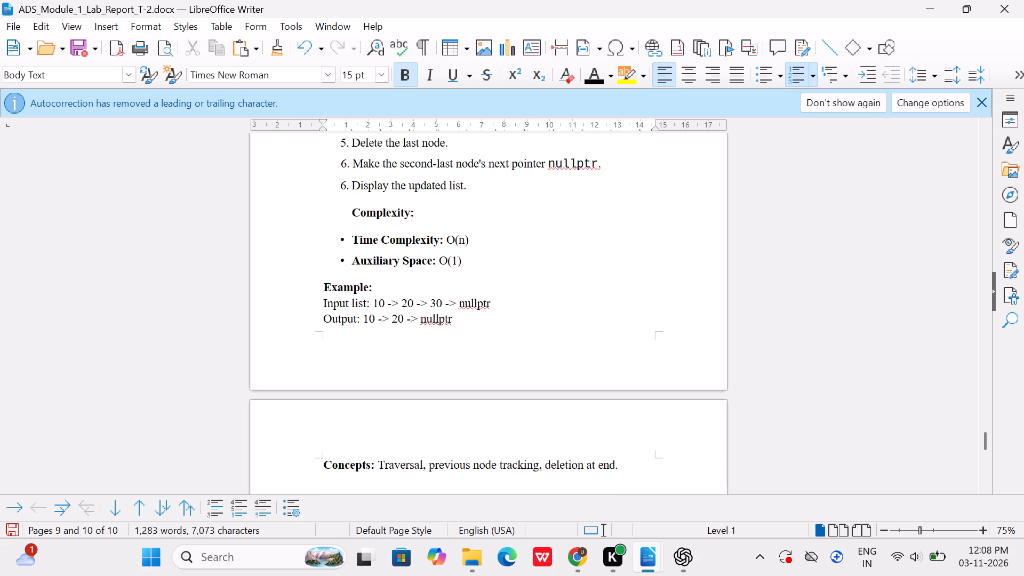
{"action": "scroll", "coordinate": [431, 210], "scroll_direction": "down", "scroll_amount": 1}
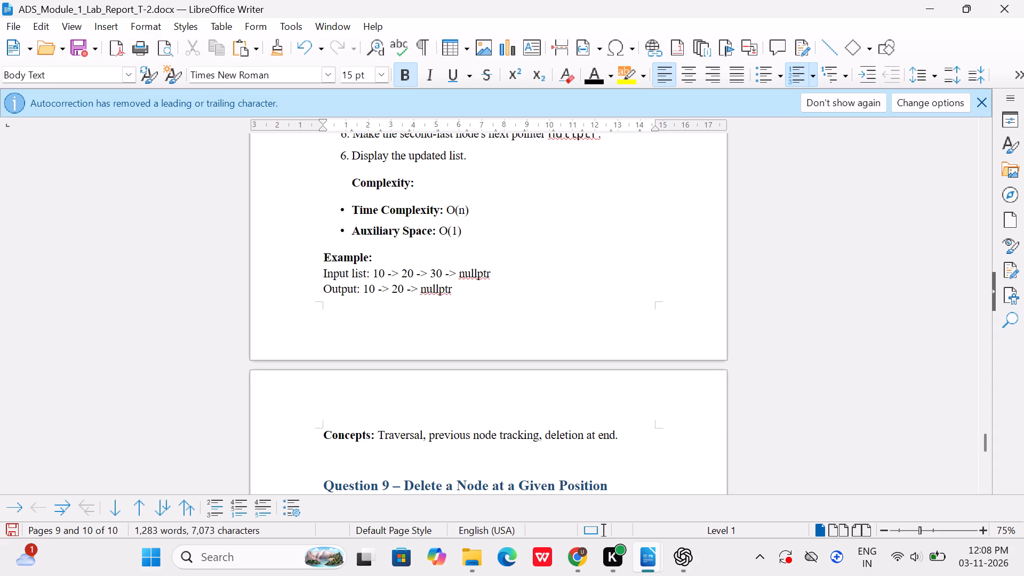
{"action": "left_click", "coordinate": [323, 274]}
{"action": "key", "text": "BackSpace"}
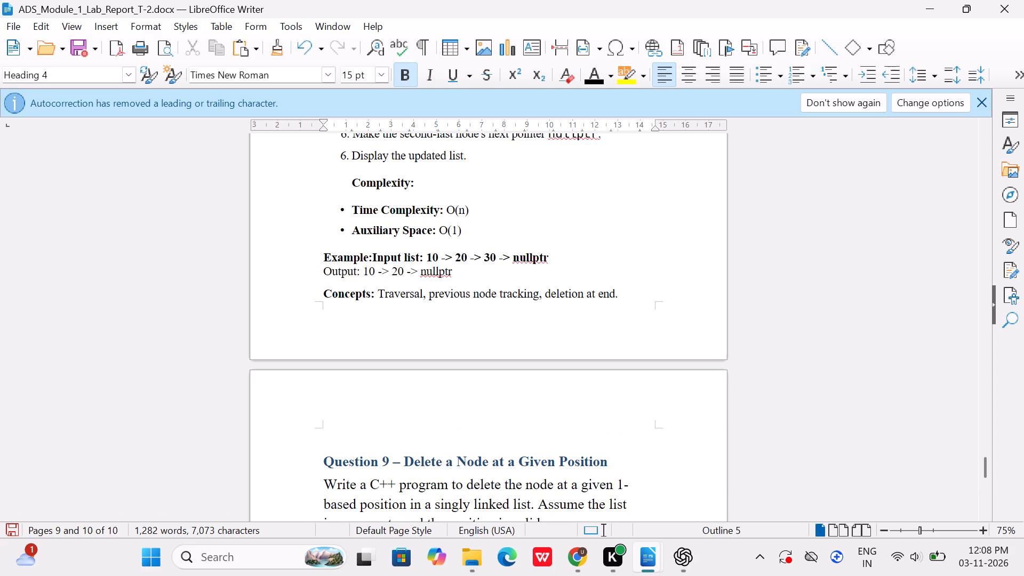
{"action": "left_click_drag", "start_coordinate": [557, 258], "coordinate": [372, 256]}
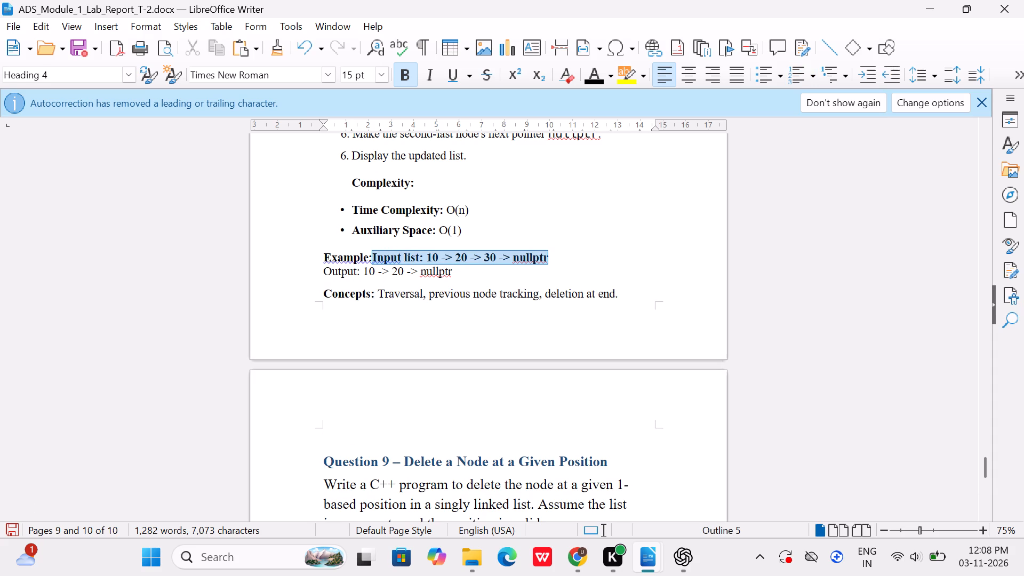
{"action": "left_click", "coordinate": [399, 70]}
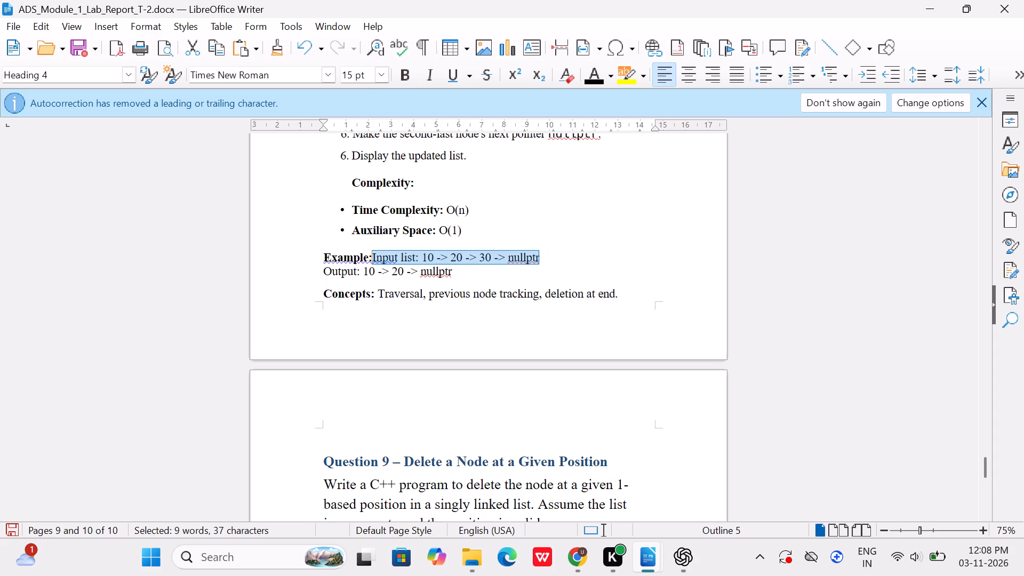
{"action": "left_click", "coordinate": [372, 256]}
{"action": "key", "text": "space"}
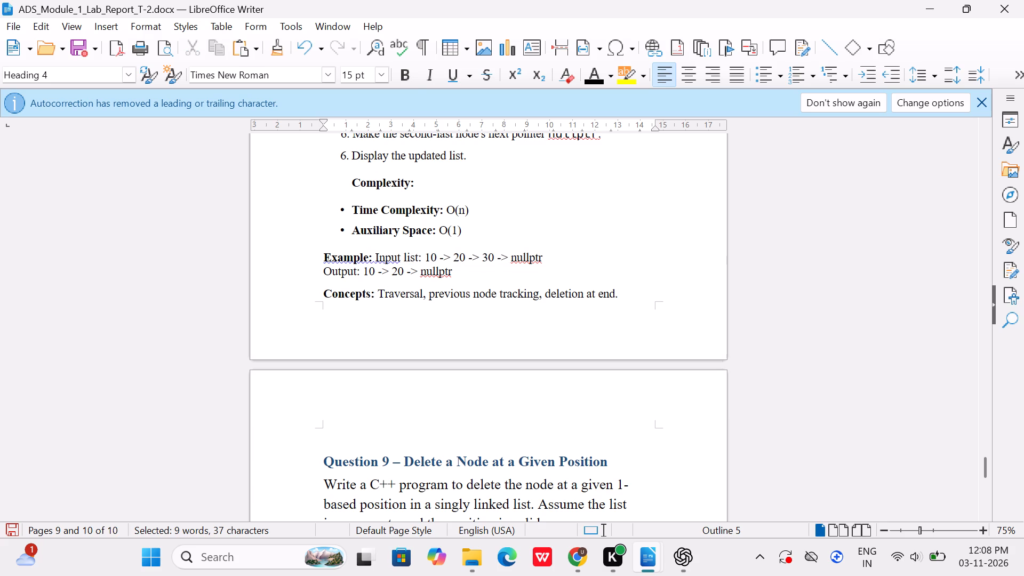
Remove the blank line above the Question 9 heading.
{"action": "scroll", "coordinate": [486, 436], "scroll_direction": "down", "scroll_amount": 3}
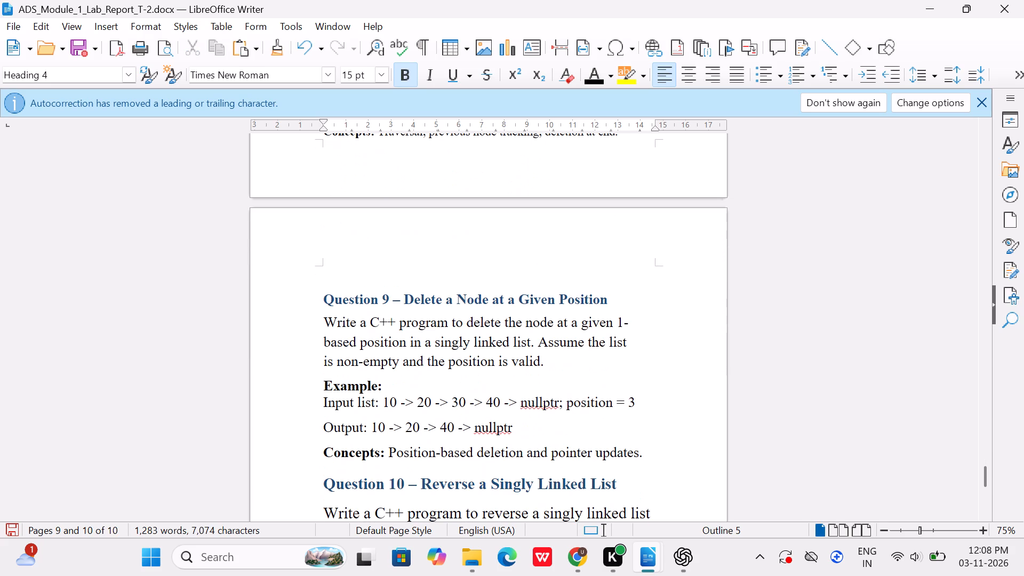
{"action": "left_click", "coordinate": [327, 281]}
{"action": "key", "text": "BackSpace"}
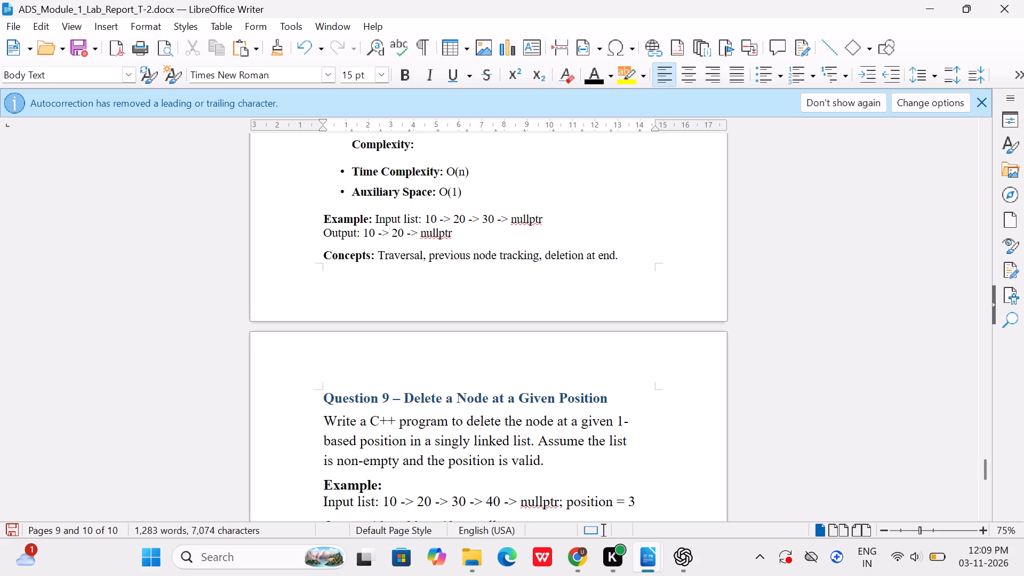
Review the Question 8 section and the Question 9 and 10 sections that follow it in the report.
{"action": "scroll", "coordinate": [428, 298], "scroll_direction": "down", "scroll_amount": 3}
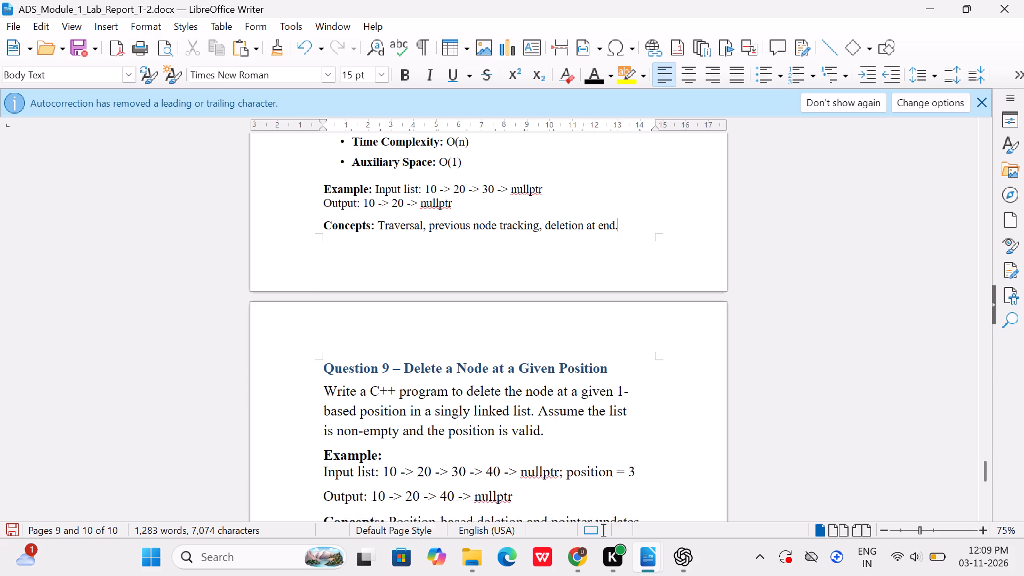
{"action": "scroll", "coordinate": [428, 298], "scroll_direction": "down", "scroll_amount": 1}
{"action": "scroll", "coordinate": [428, 298], "scroll_direction": "up", "scroll_amount": 5}
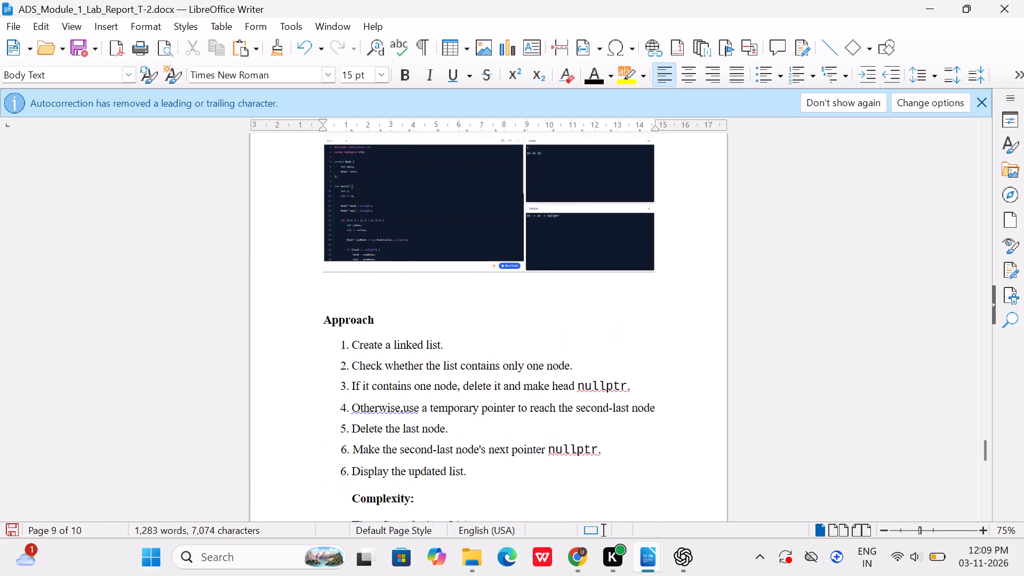
{"action": "scroll", "coordinate": [428, 298], "scroll_direction": "up", "scroll_amount": 2}
{"action": "scroll", "coordinate": [428, 298], "scroll_direction": "down", "scroll_amount": 2}
{"action": "scroll", "coordinate": [428, 298], "scroll_direction": "up", "scroll_amount": 4}
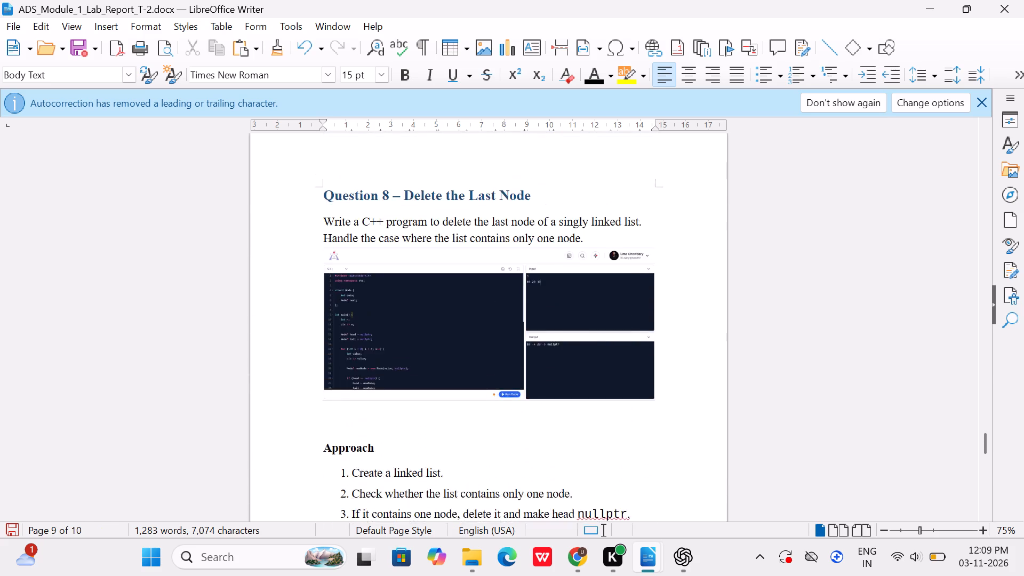
{"action": "scroll", "coordinate": [428, 298], "scroll_direction": "up", "scroll_amount": 2}
{"action": "scroll", "coordinate": [428, 298], "scroll_direction": "down", "scroll_amount": 12}
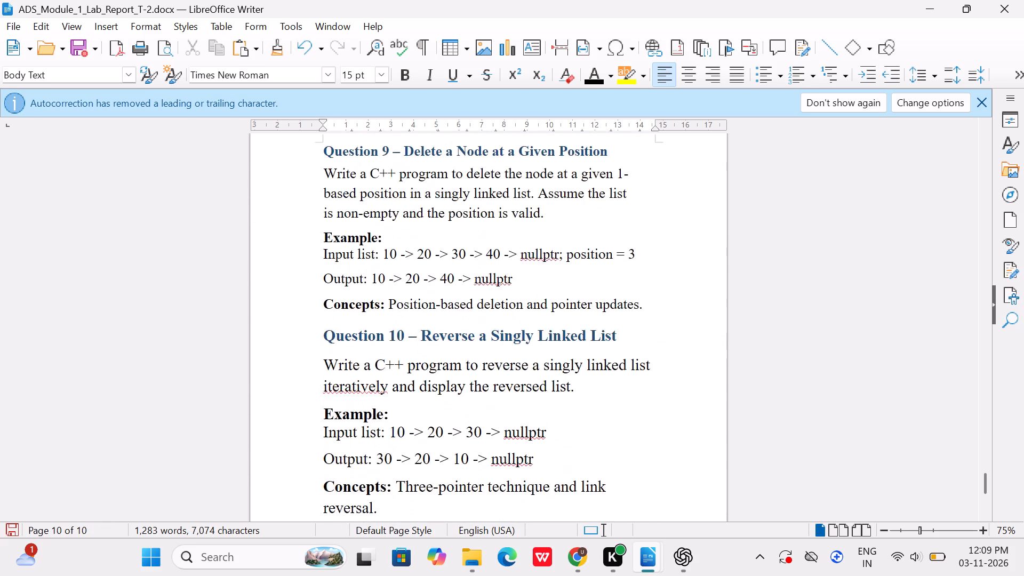
{"action": "scroll", "coordinate": [428, 298], "scroll_direction": "down", "scroll_amount": 7}
{"action": "scroll", "coordinate": [428, 298], "scroll_direction": "up", "scroll_amount": 1}
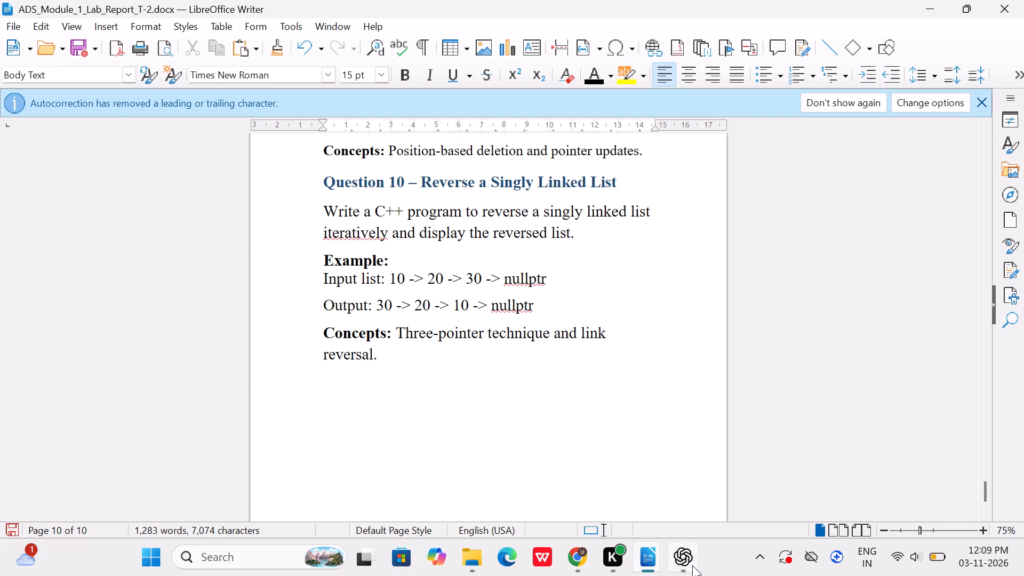
{"action": "left_click", "coordinate": [574, 551]}
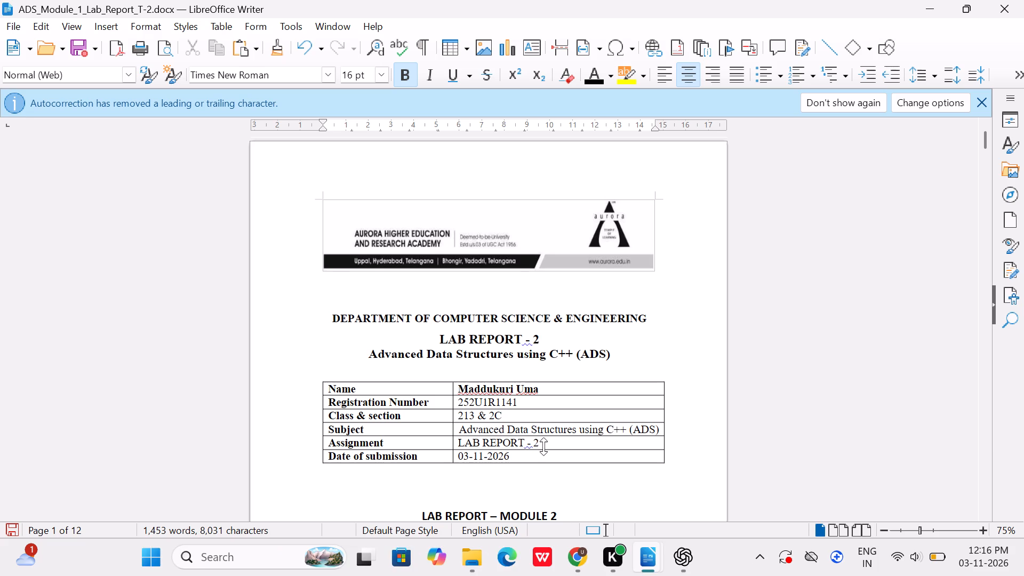
Review the whole report from the cover page through Question 10, checking layout and heading formatting.
{"action": "scroll", "coordinate": [437, 449], "scroll_direction": "down", "scroll_amount": 1}
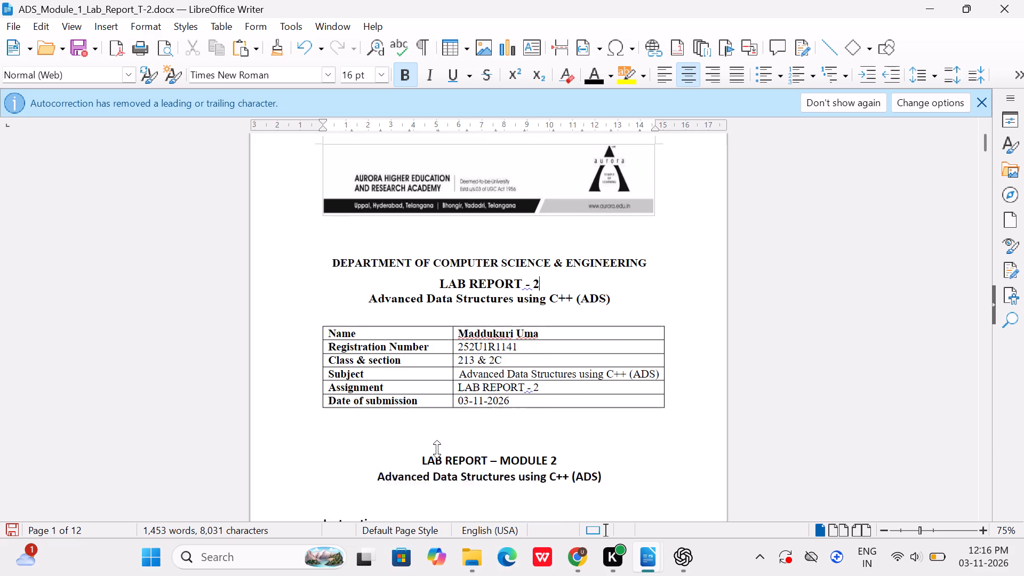
{"action": "scroll", "coordinate": [437, 449], "scroll_direction": "down", "scroll_amount": 6}
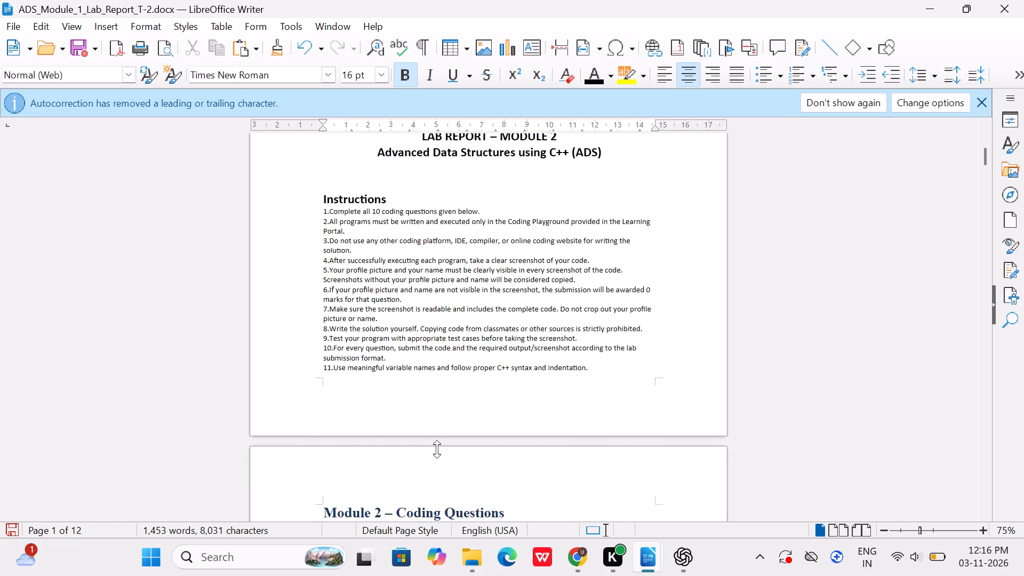
{"action": "scroll", "coordinate": [437, 449], "scroll_direction": "down", "scroll_amount": 5}
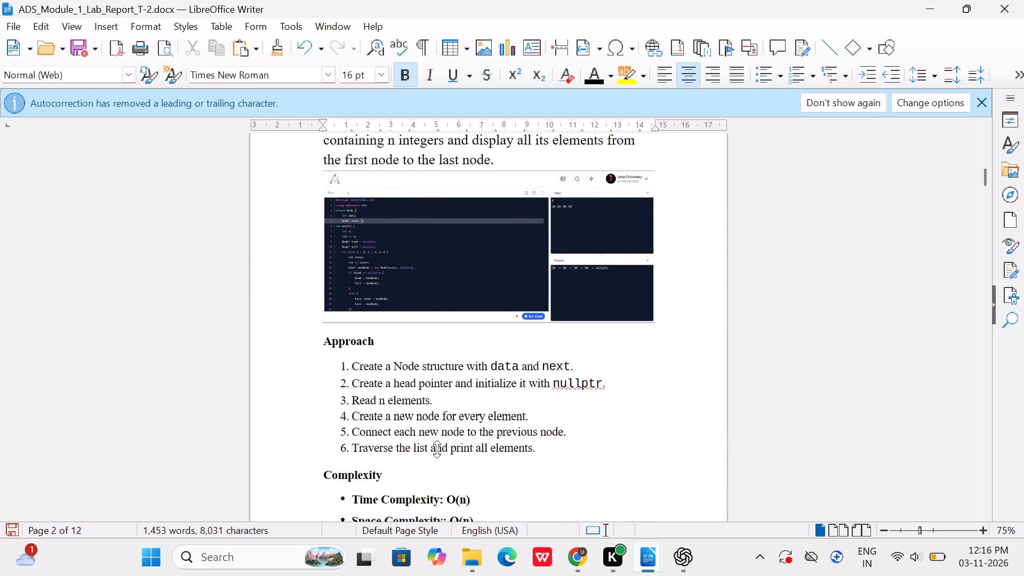
{"action": "scroll", "coordinate": [437, 449], "scroll_direction": "down", "scroll_amount": 4}
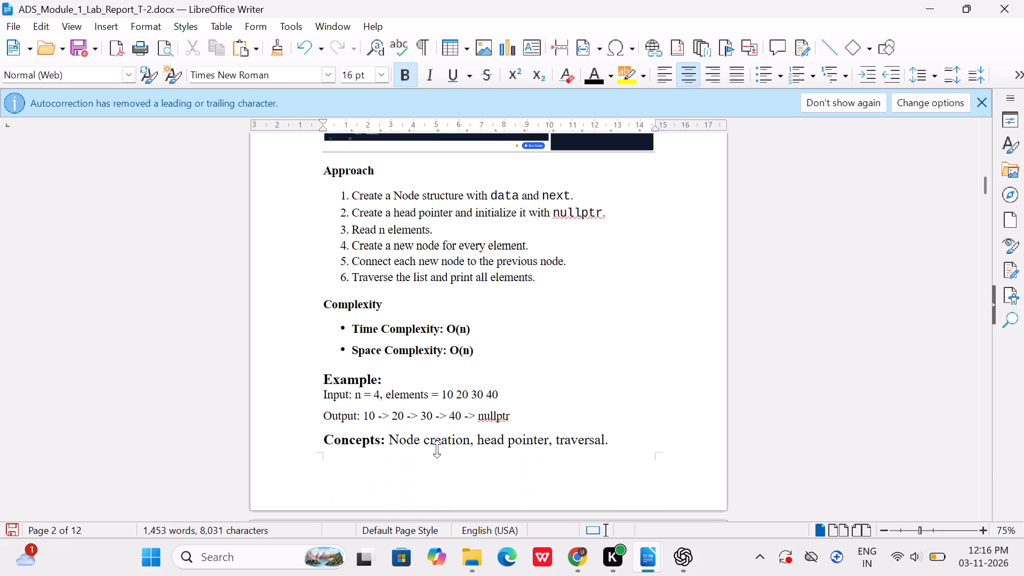
{"action": "scroll", "coordinate": [437, 449], "scroll_direction": "down", "scroll_amount": 1}
{"action": "scroll", "coordinate": [437, 449], "scroll_direction": "down", "scroll_amount": 4, "text": "ctrl"}
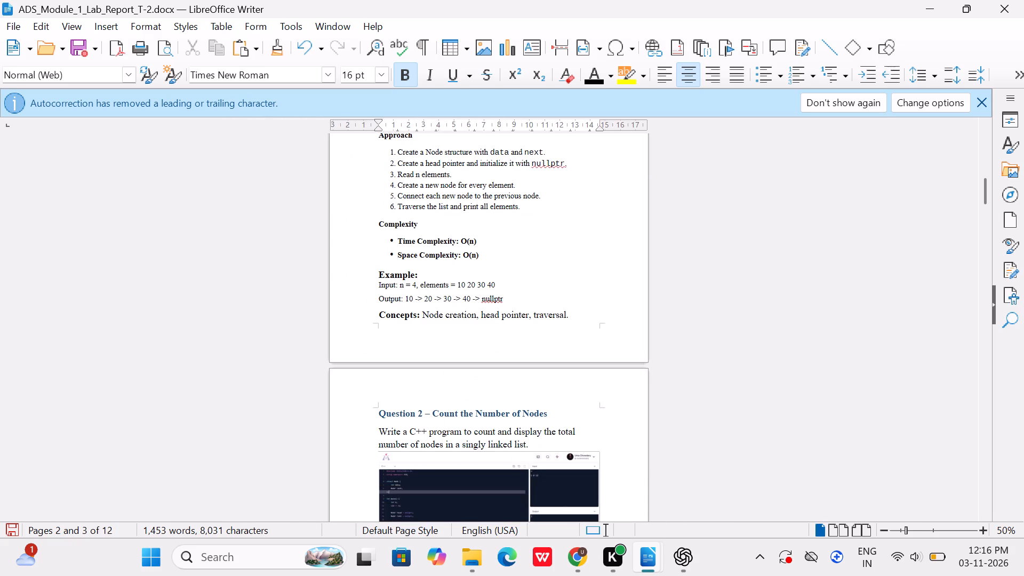
{"action": "scroll", "coordinate": [437, 449], "scroll_direction": "down", "scroll_amount": 8}
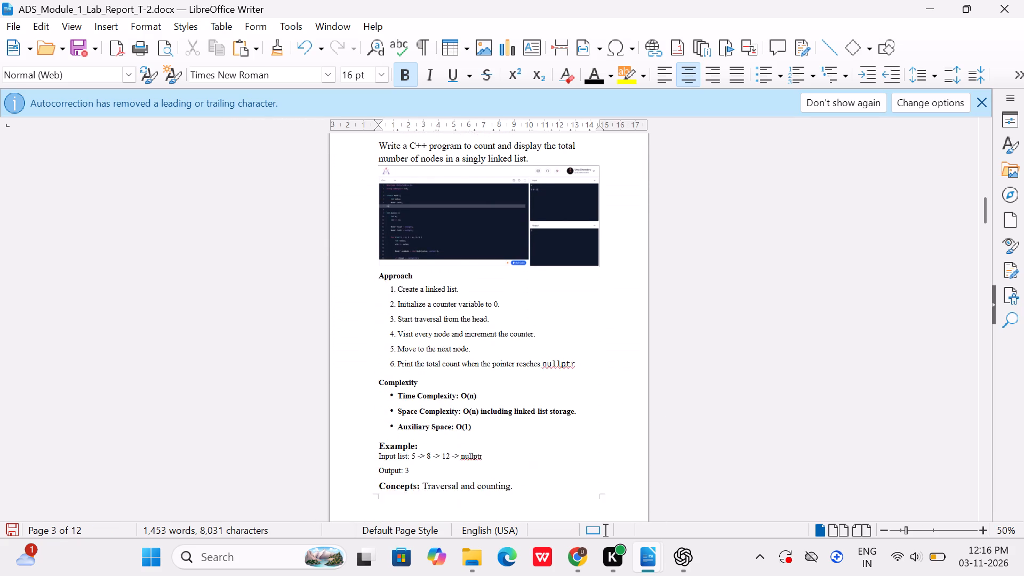
{"action": "scroll", "coordinate": [437, 449], "scroll_direction": "down", "scroll_amount": 10}
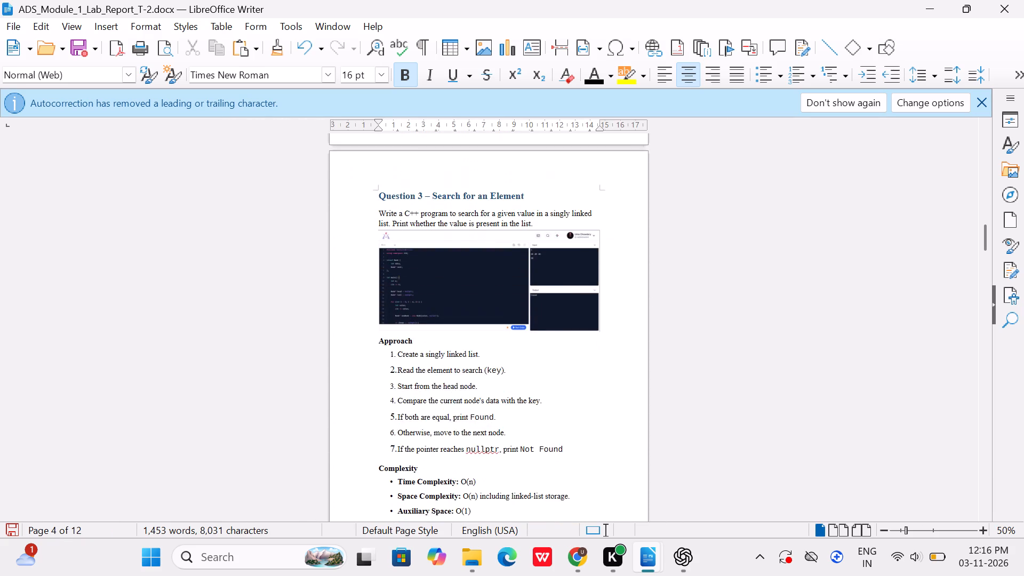
{"action": "scroll", "coordinate": [437, 449], "scroll_direction": "down", "scroll_amount": 10}
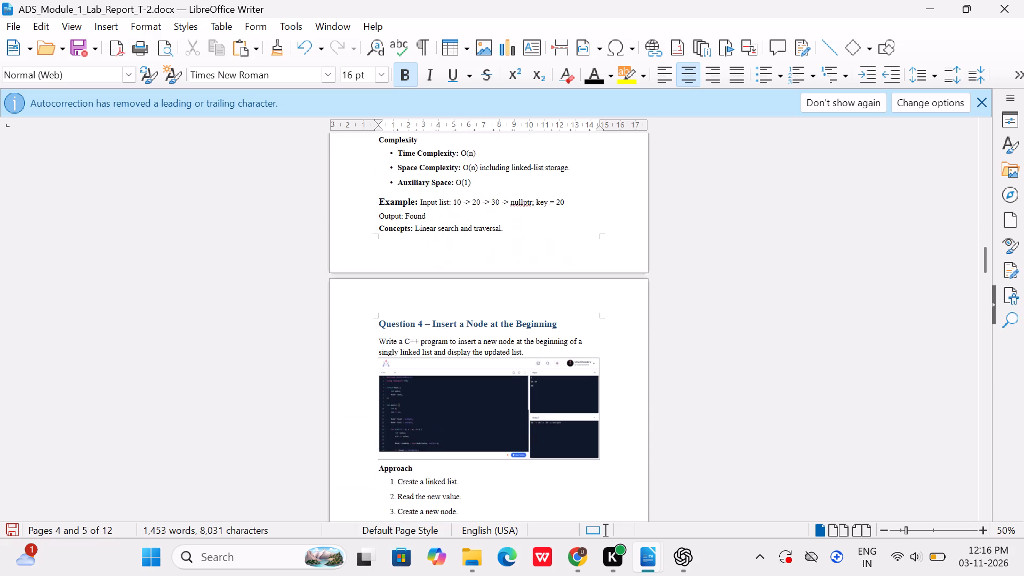
{"action": "scroll", "coordinate": [437, 449], "scroll_direction": "down", "scroll_amount": 10}
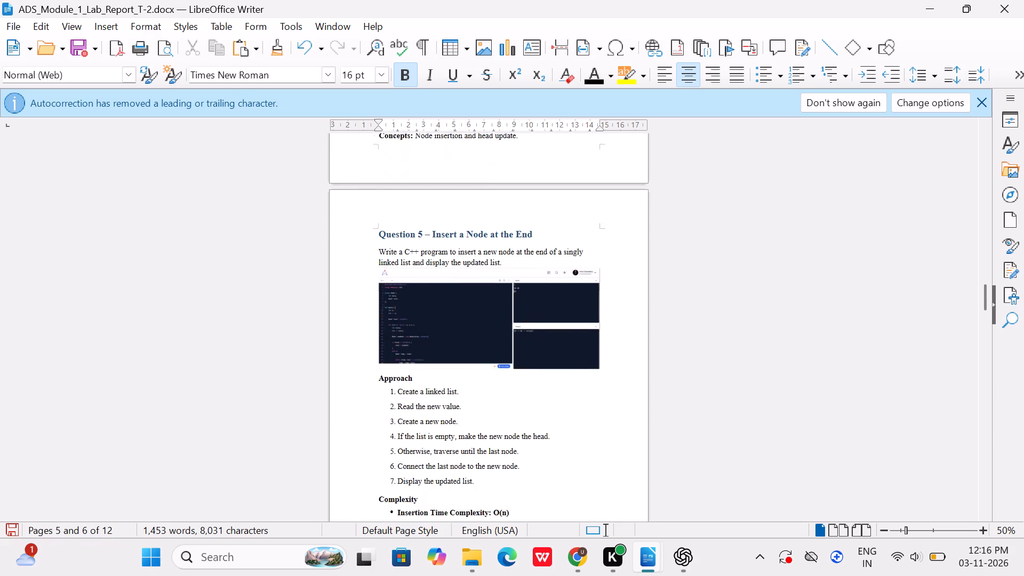
{"action": "scroll", "coordinate": [437, 449], "scroll_direction": "down", "scroll_amount": 10}
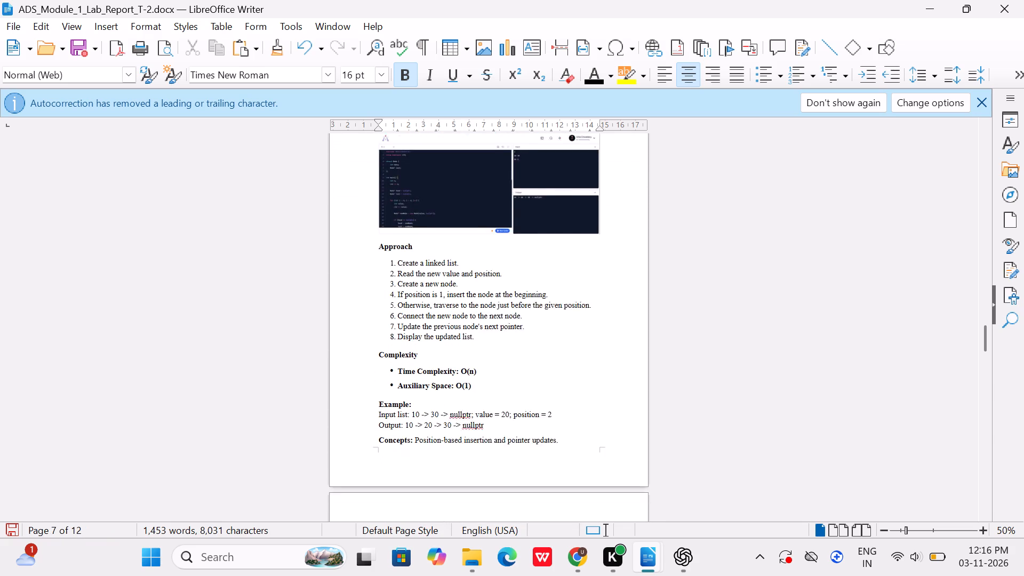
{"action": "scroll", "coordinate": [437, 449], "scroll_direction": "down", "scroll_amount": 10}
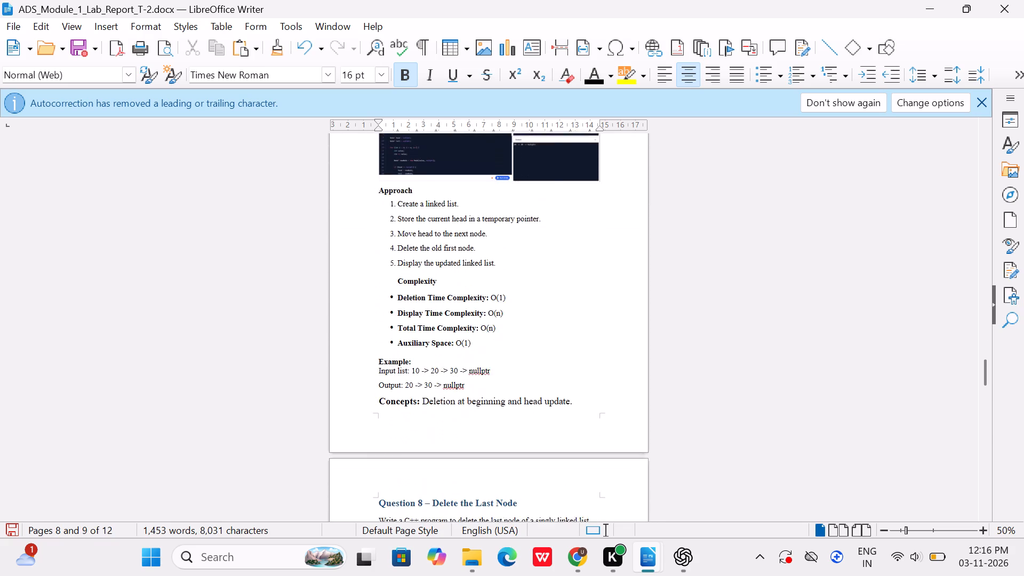
{"action": "scroll", "coordinate": [437, 449], "scroll_direction": "down", "scroll_amount": 10}
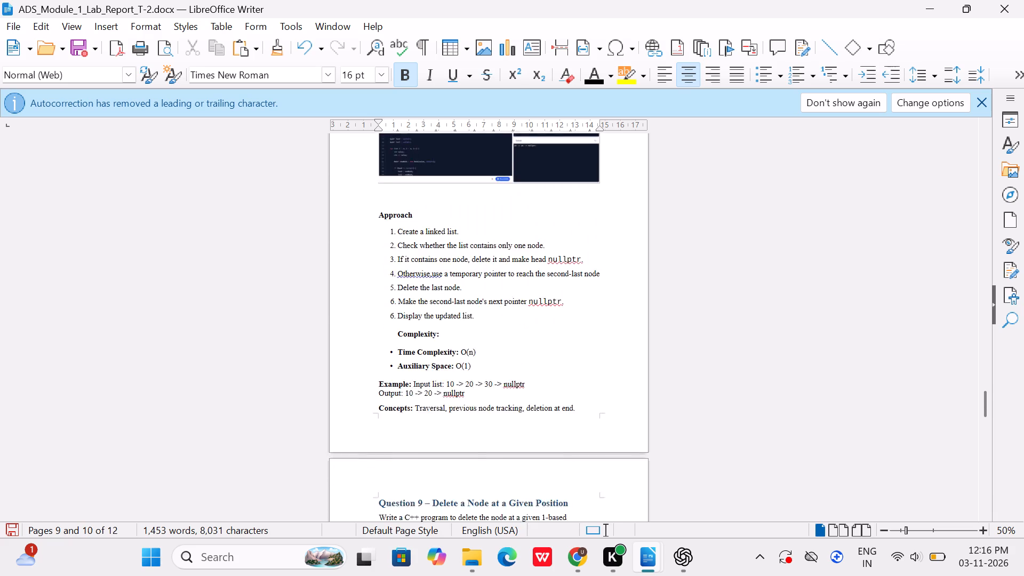
{"action": "scroll", "coordinate": [437, 449], "scroll_direction": "down", "scroll_amount": 10}
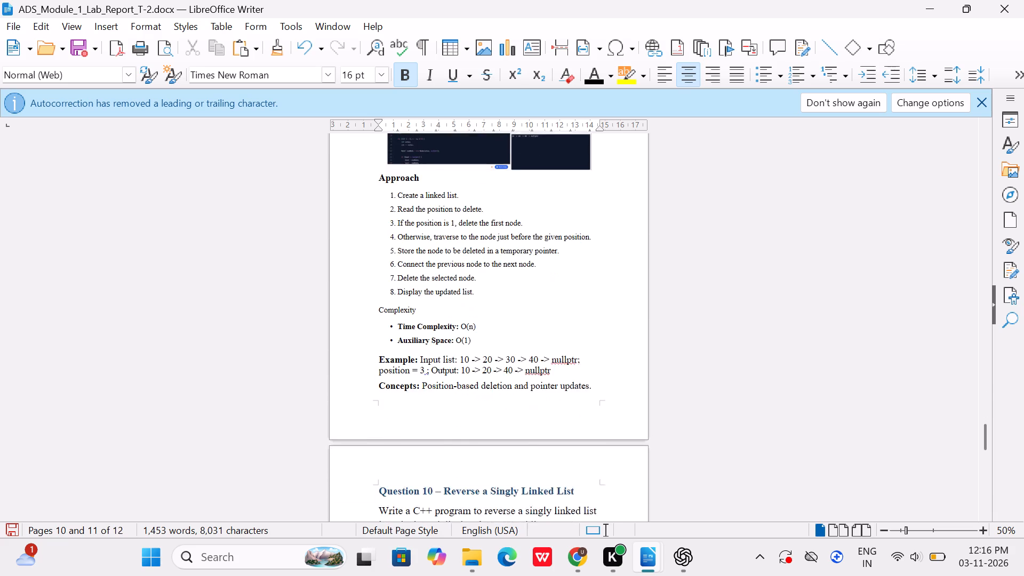
{"action": "scroll", "coordinate": [437, 449], "scroll_direction": "down", "scroll_amount": 9}
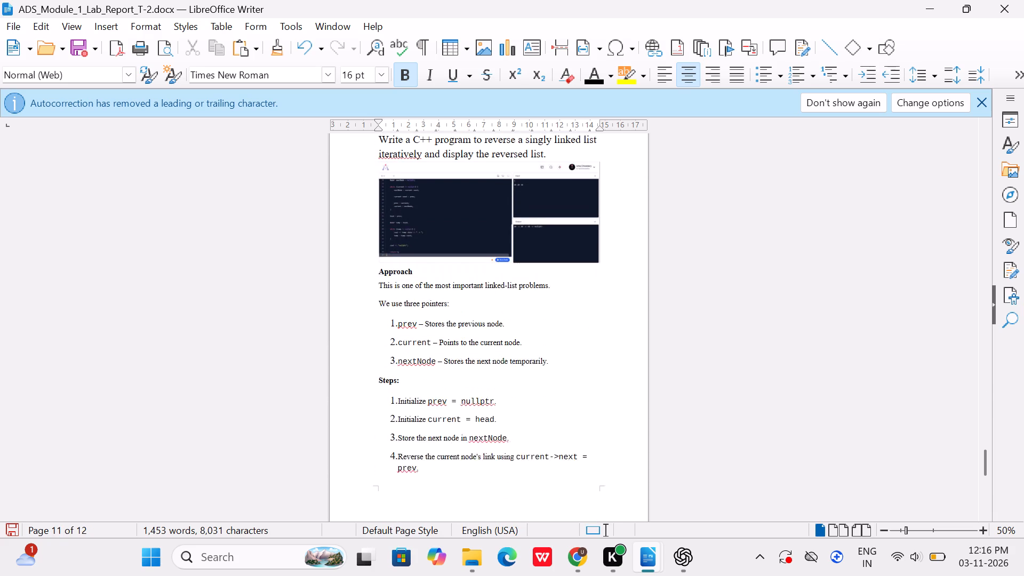
{"action": "scroll", "coordinate": [437, 449], "scroll_direction": "down", "scroll_amount": 8}
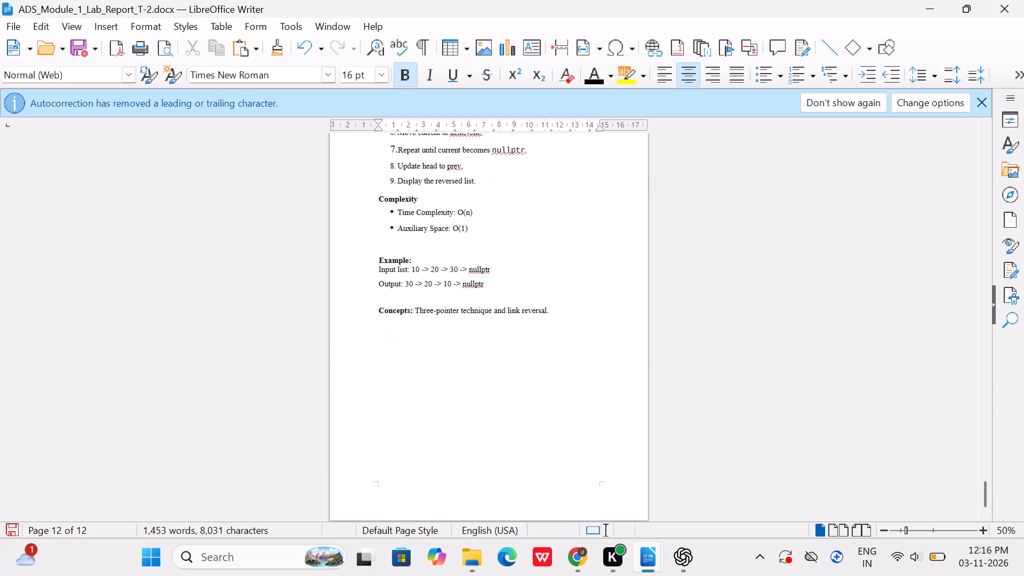
Make the Complexity heading under Question 9 bold and add a colon after it.
{"action": "scroll", "coordinate": [437, 449], "scroll_direction": "up", "scroll_amount": 18}
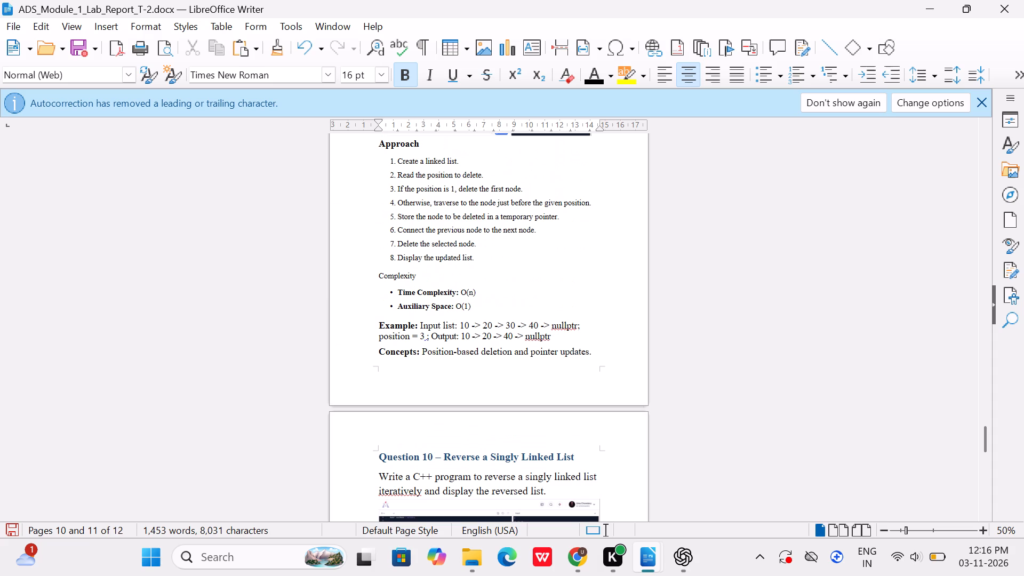
{"action": "left_click_drag", "start_coordinate": [423, 278], "coordinate": [370, 277]}
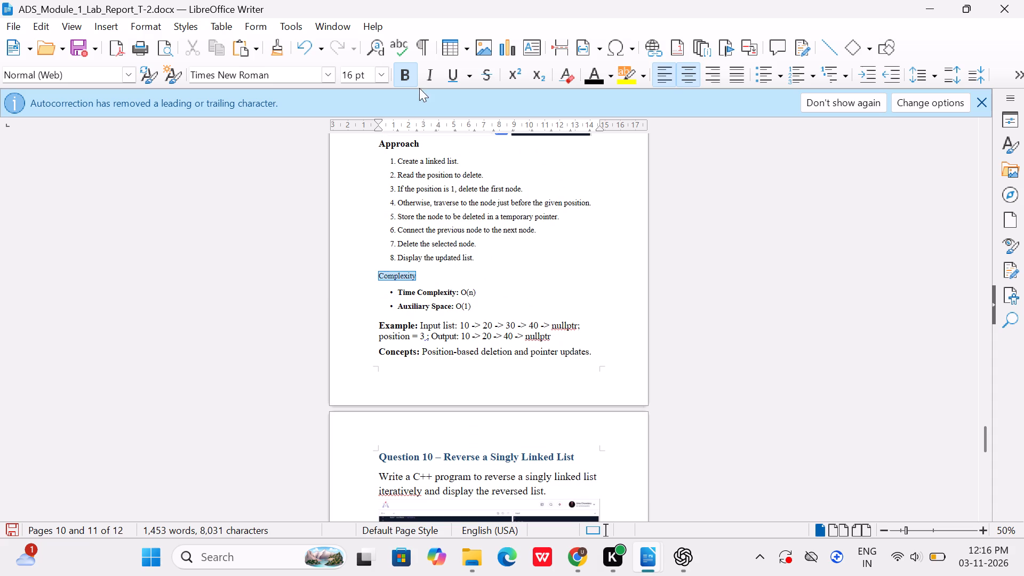
{"action": "left_click", "coordinate": [404, 69]}
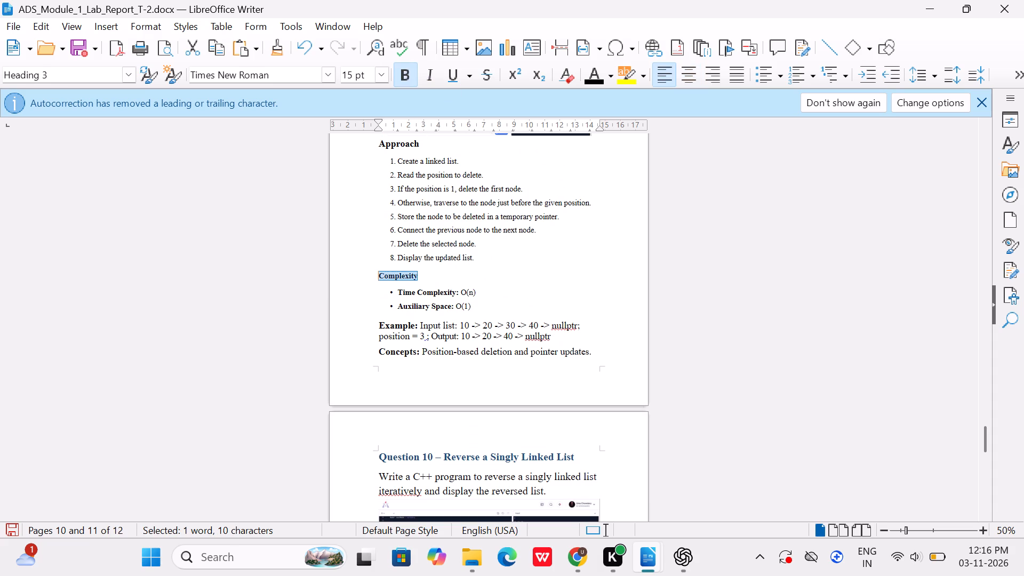
{"action": "left_click", "coordinate": [433, 278]}
{"action": "key", "text": "shift+colon"}
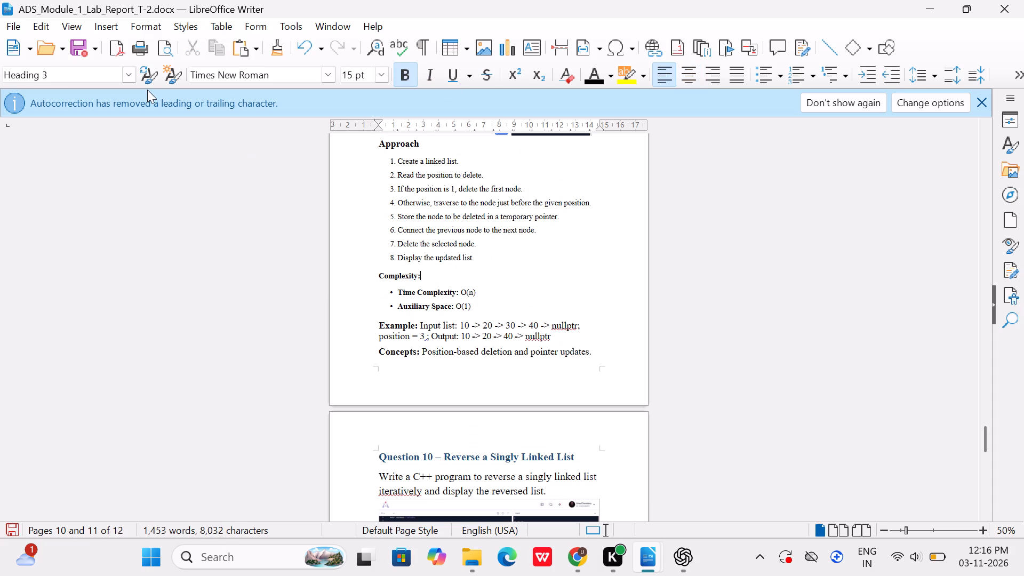
Export the report as a PDF named ADS_Module_1_Lab_Report_T-2 in Downloads with the default PDF options, replacing the existing file.
{"action": "left_click", "coordinate": [15, 28]}
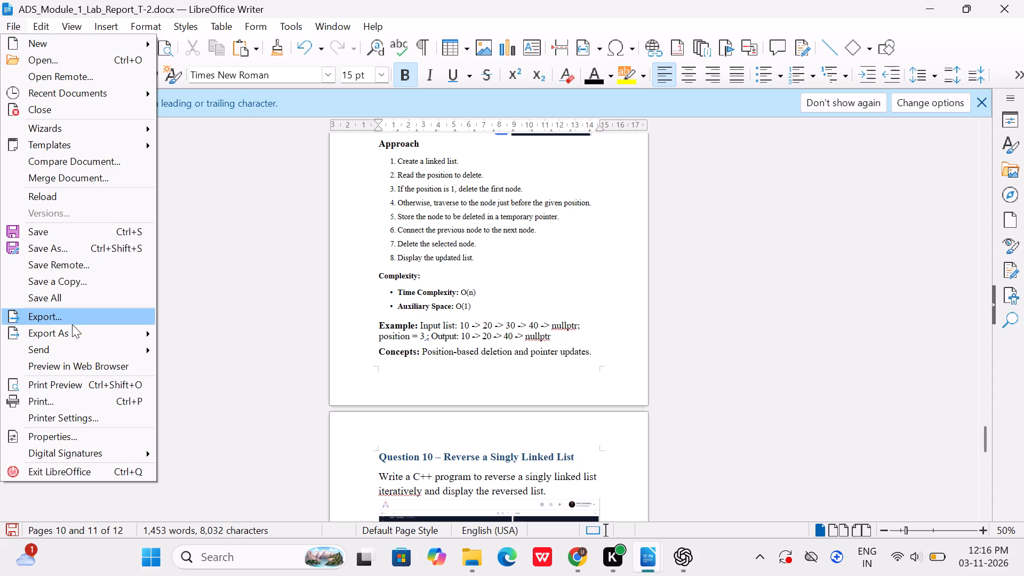
{"action": "left_click", "coordinate": [75, 327]}
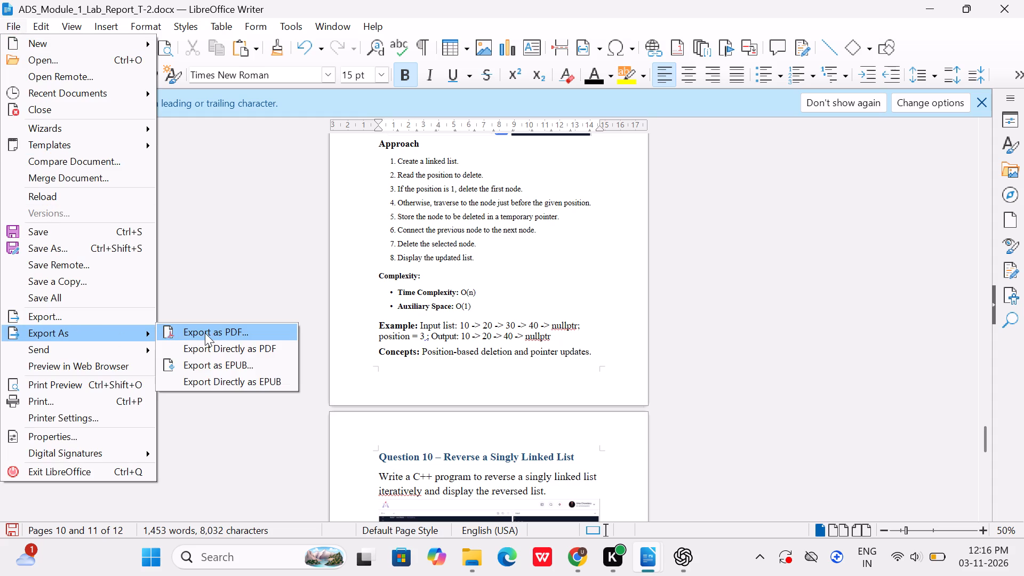
{"action": "left_click", "coordinate": [206, 333]}
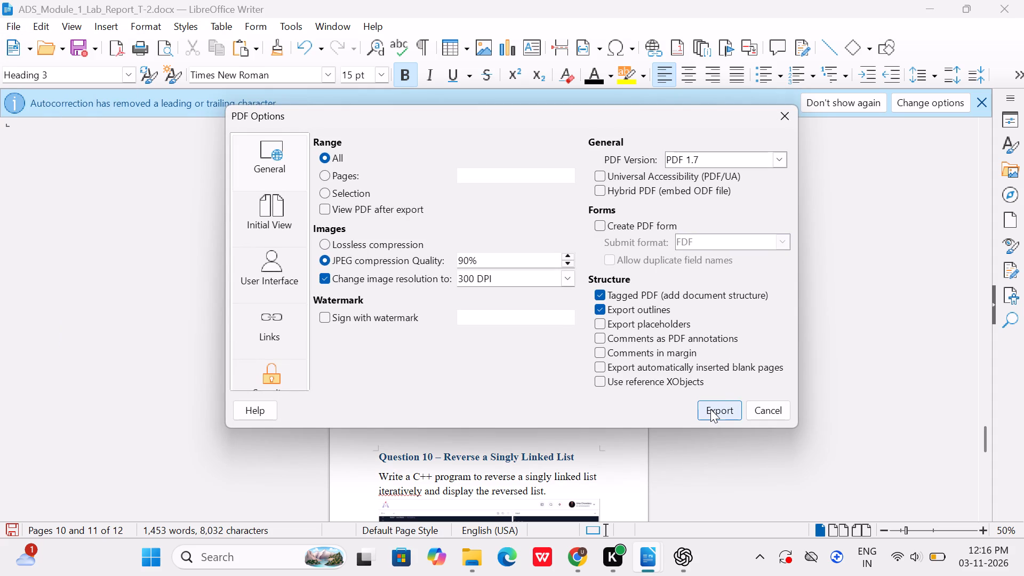
{"action": "left_click", "coordinate": [709, 411]}
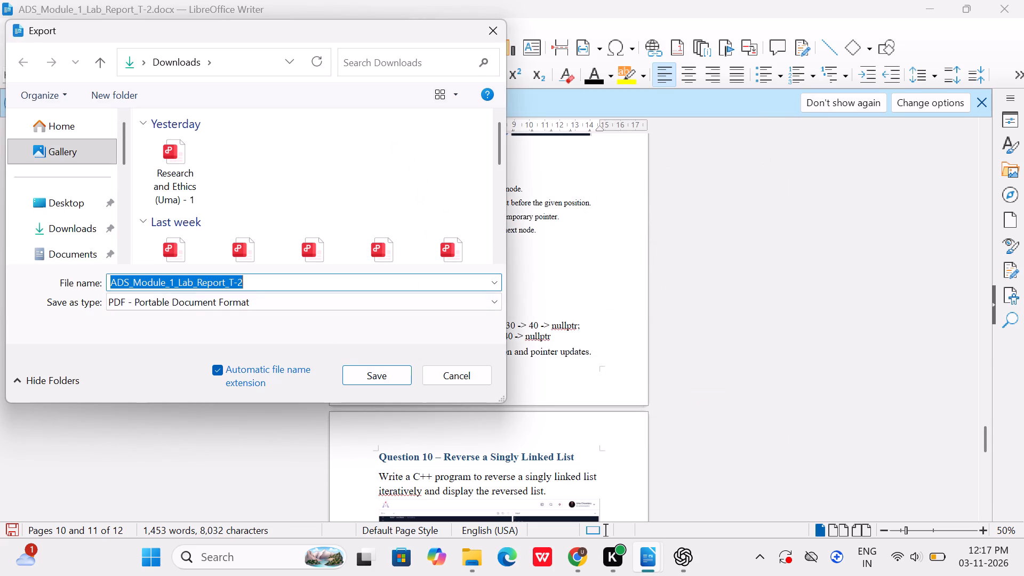
{"action": "key", "text": "Return"}
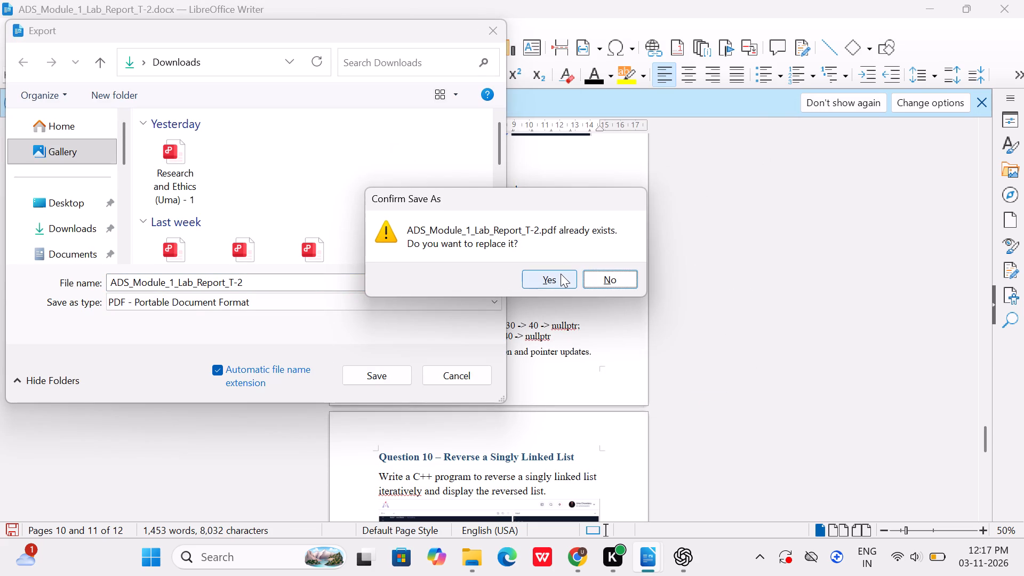
{"action": "left_click", "coordinate": [73, 224]}
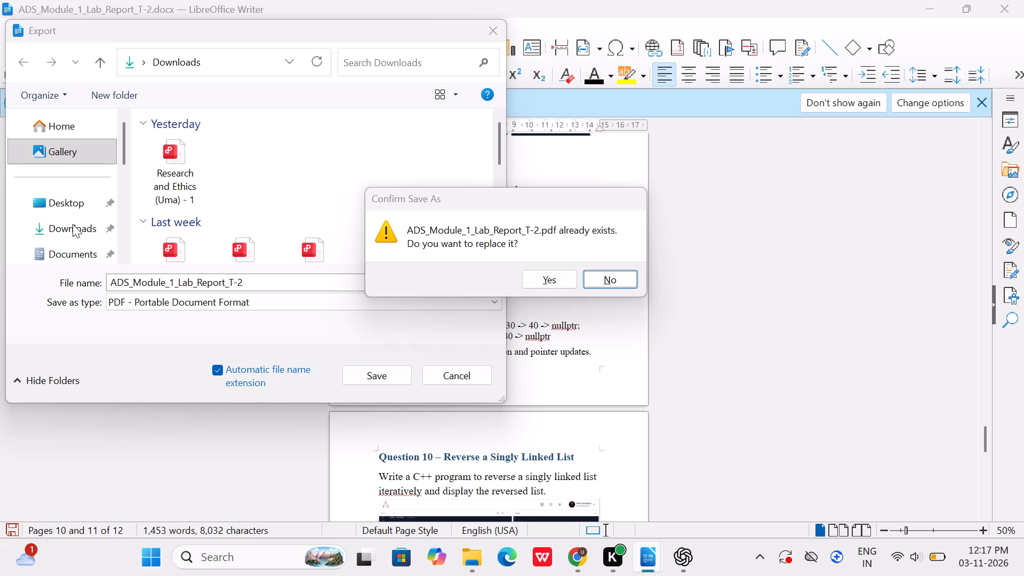
{"action": "left_click", "coordinate": [613, 281]}
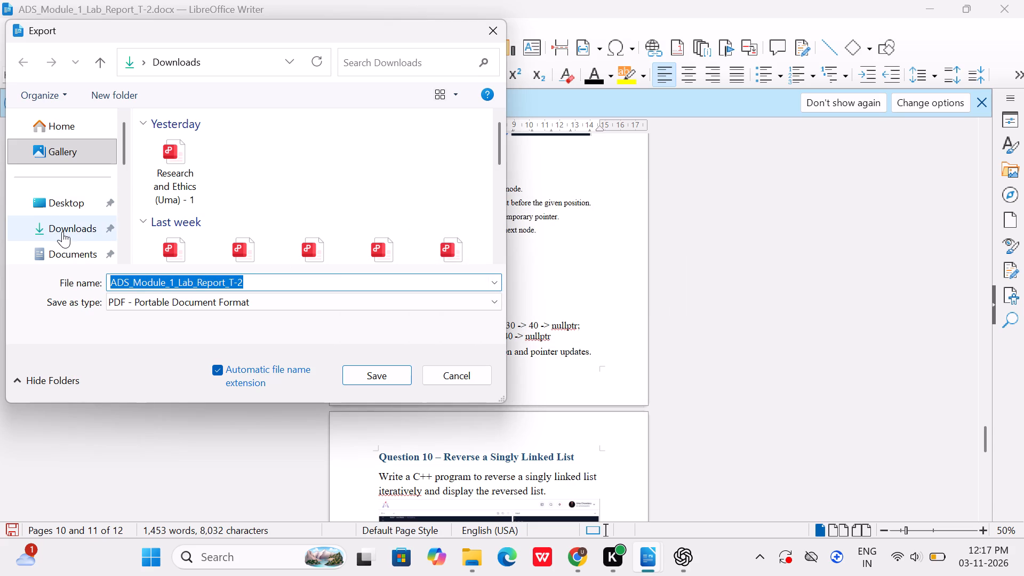
{"action": "left_click", "coordinate": [62, 231]}
{"action": "left_click", "coordinate": [378, 381]}
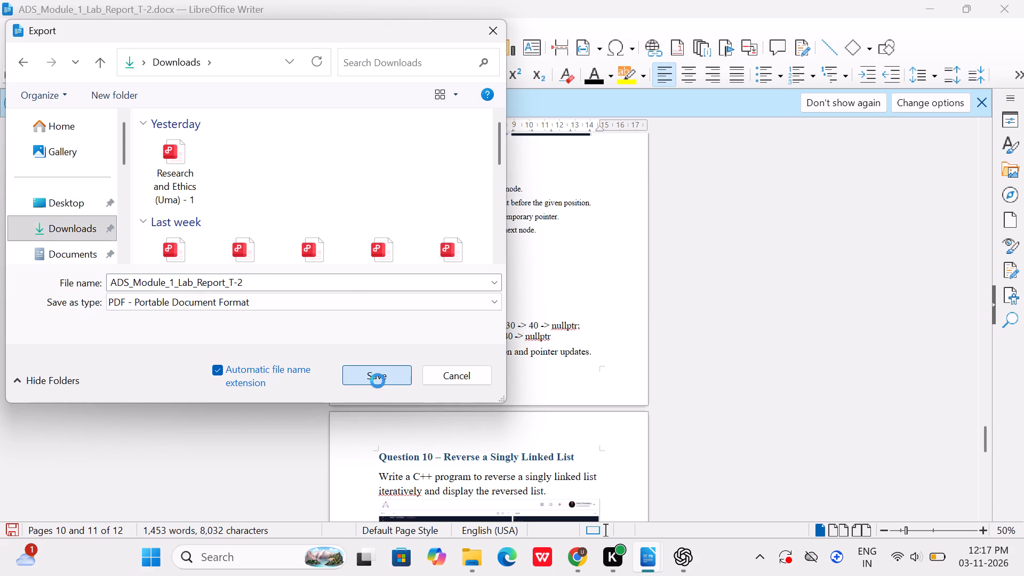
{"action": "left_click", "coordinate": [558, 277]}
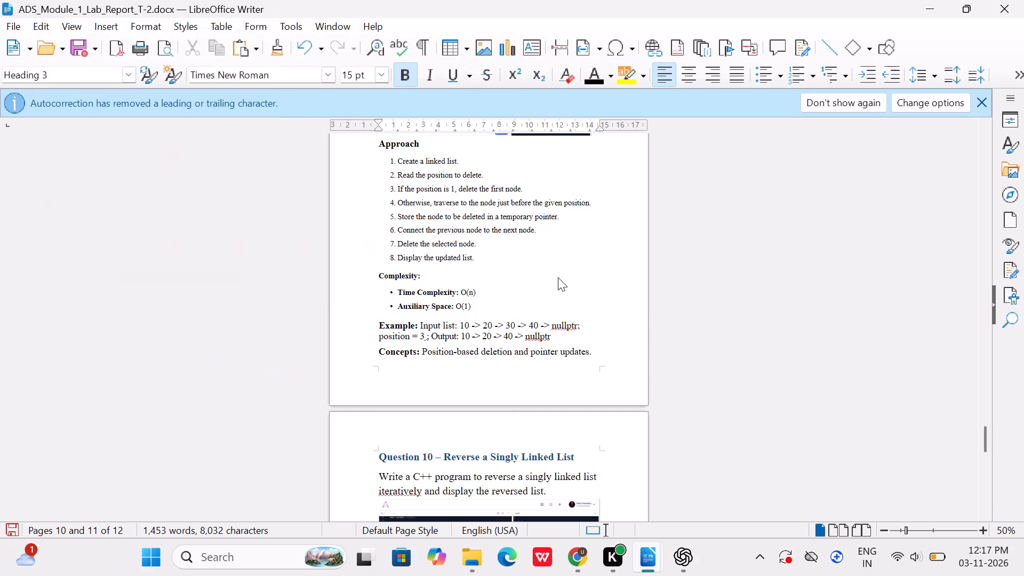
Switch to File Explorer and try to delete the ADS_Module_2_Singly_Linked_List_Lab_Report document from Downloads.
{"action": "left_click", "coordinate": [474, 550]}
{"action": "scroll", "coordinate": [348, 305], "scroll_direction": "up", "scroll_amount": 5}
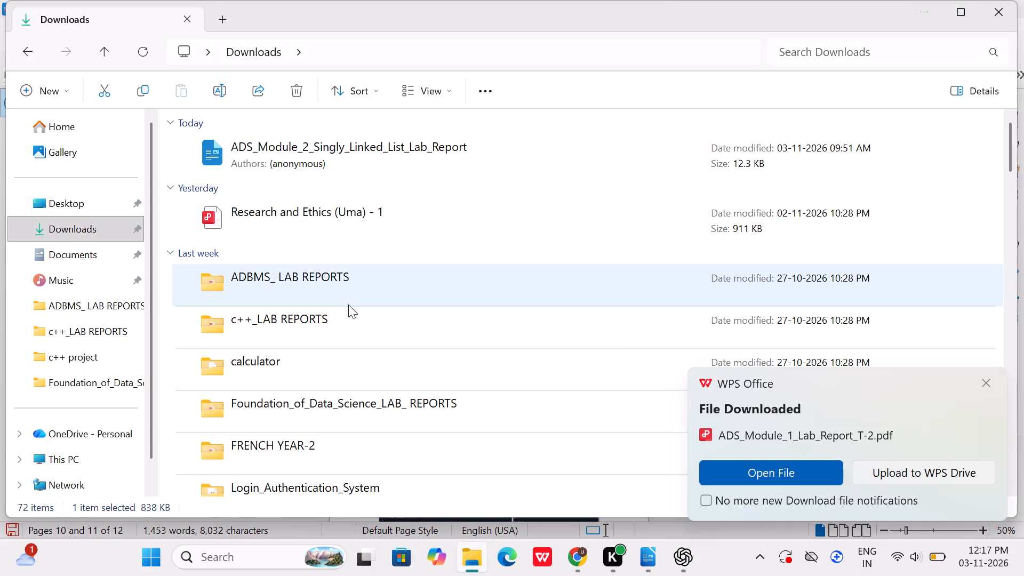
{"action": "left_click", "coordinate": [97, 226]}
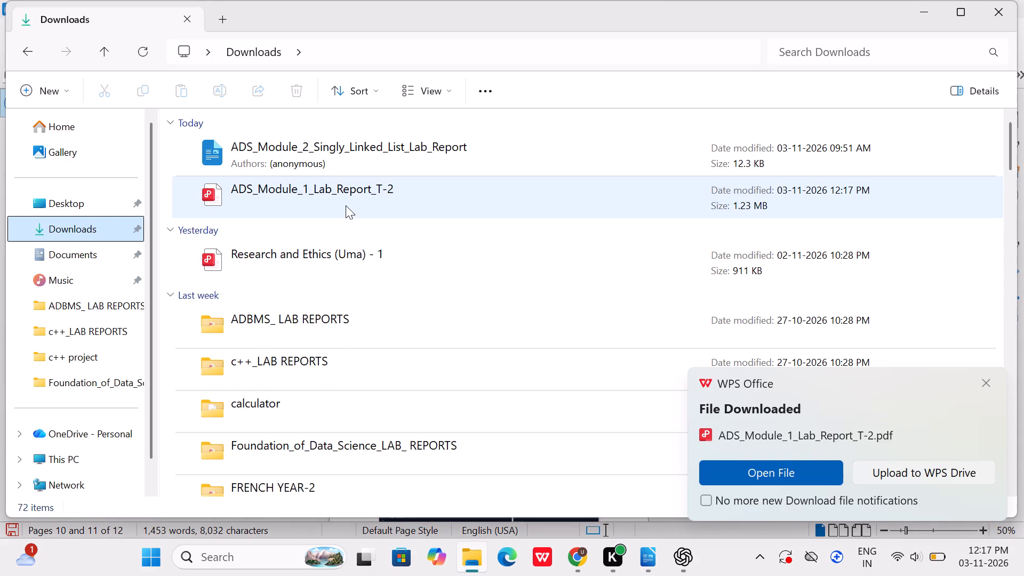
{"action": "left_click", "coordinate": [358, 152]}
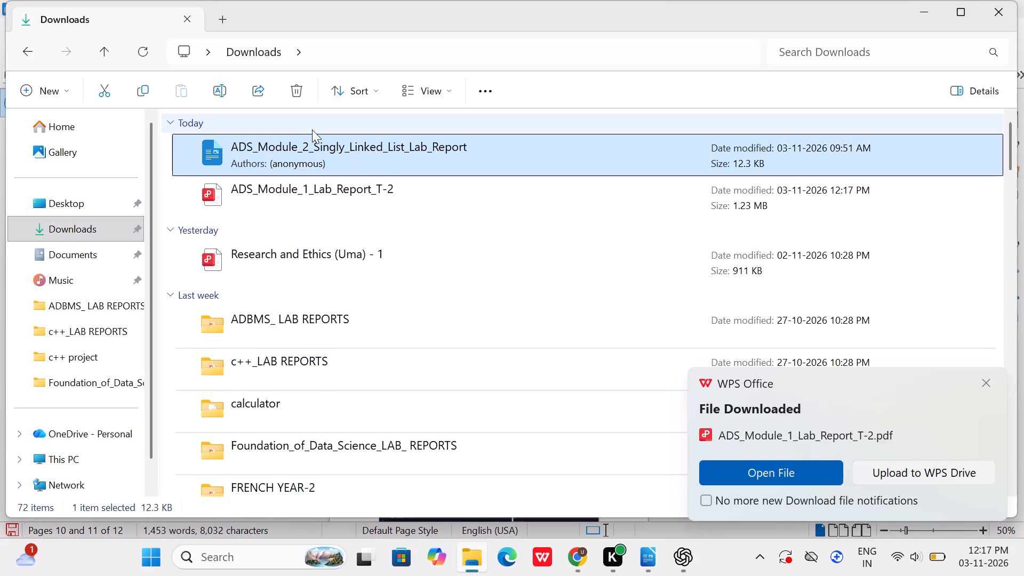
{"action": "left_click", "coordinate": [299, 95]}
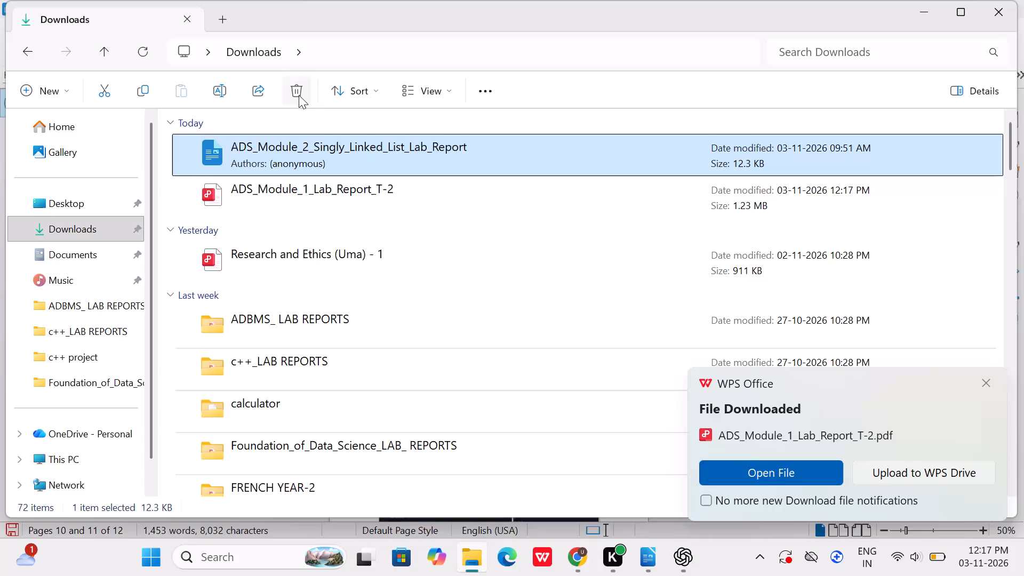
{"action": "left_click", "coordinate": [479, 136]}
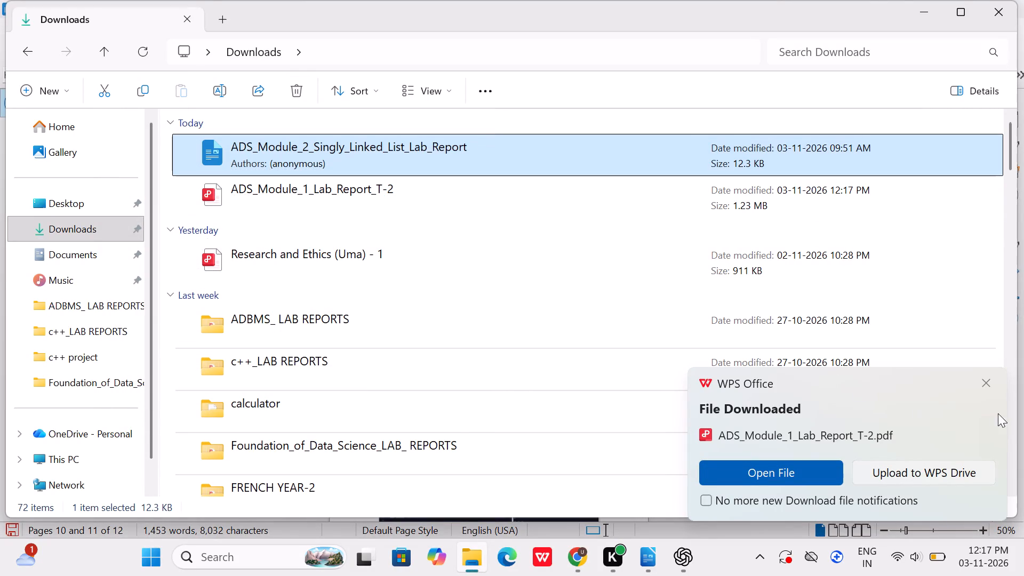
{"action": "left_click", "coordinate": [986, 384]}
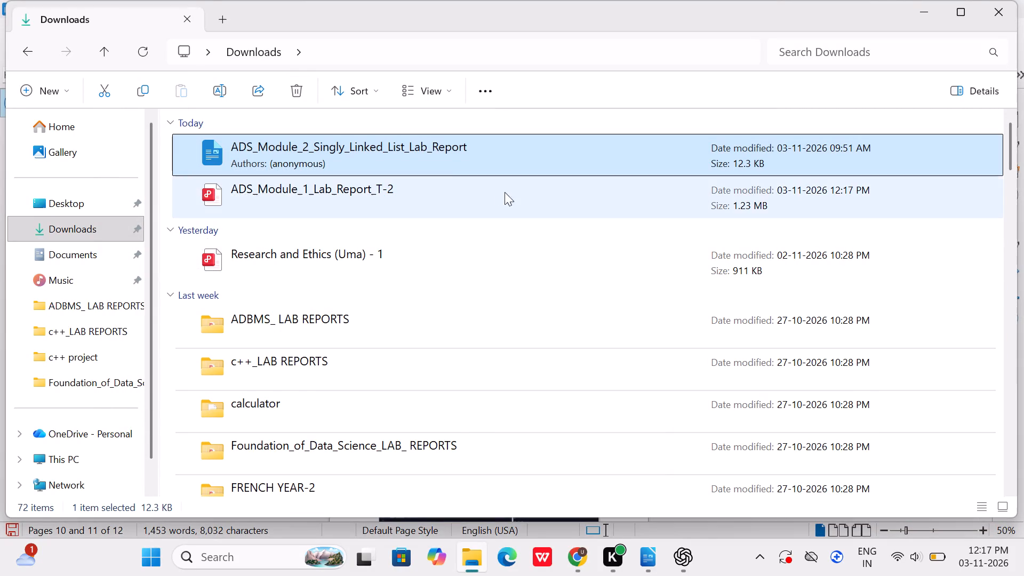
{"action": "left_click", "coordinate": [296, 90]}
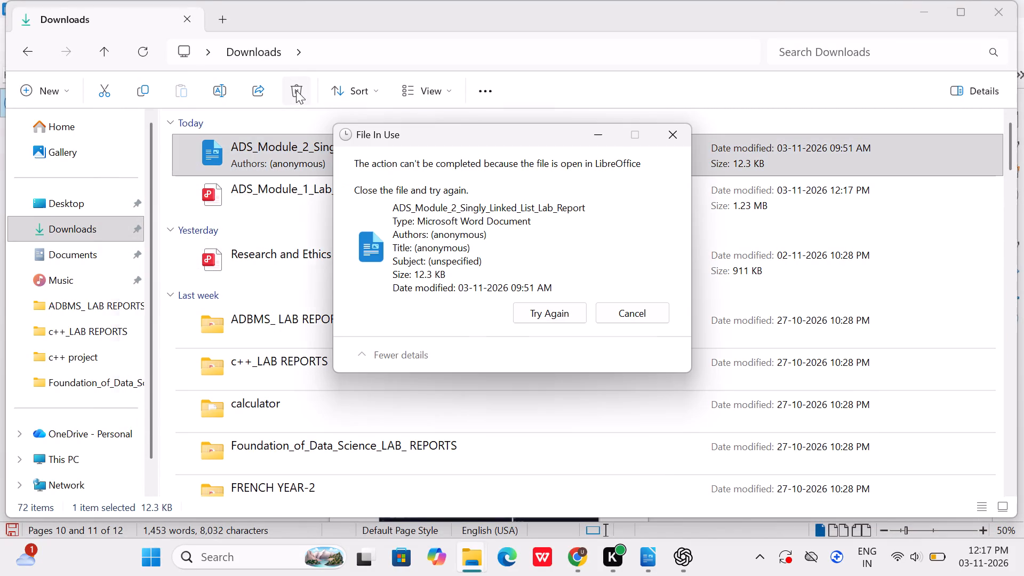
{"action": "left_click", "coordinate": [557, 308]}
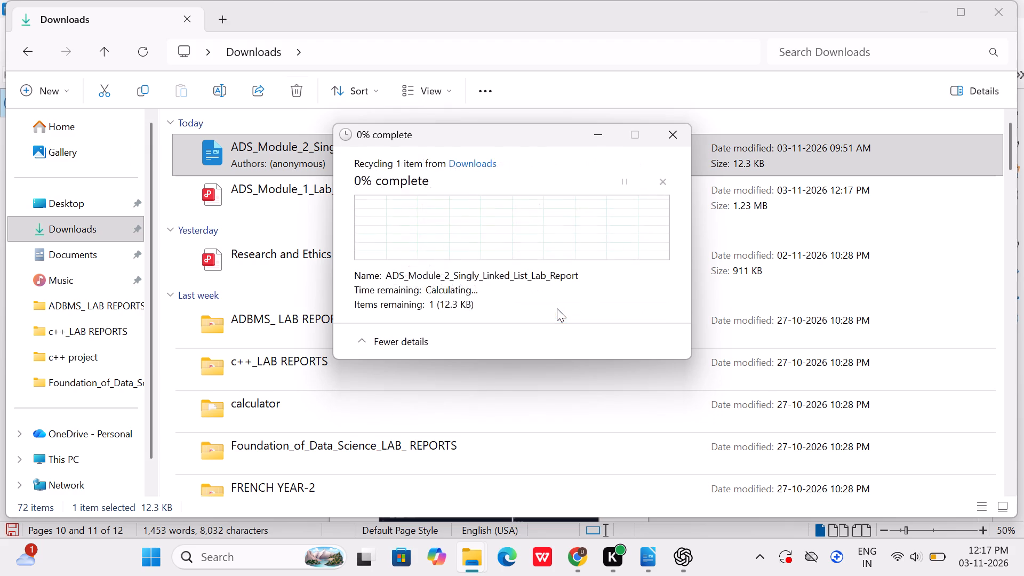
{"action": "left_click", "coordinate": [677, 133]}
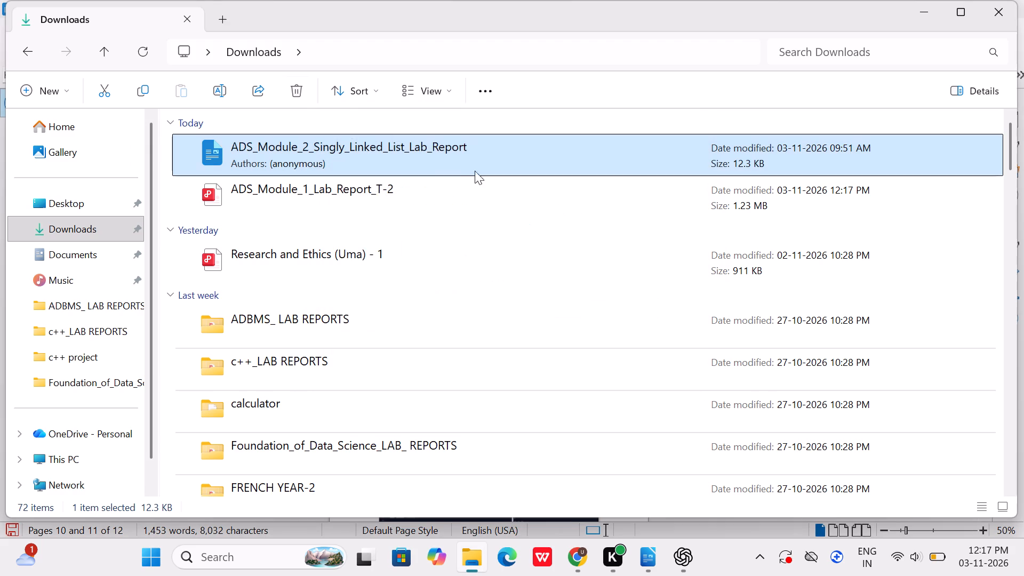
Open the exported ADS_Module_1_Lab_Report_T-2 PDF from Downloads and review it from the cover page through Question 10, closing it when done.
{"action": "double_click", "coordinate": [418, 189]}
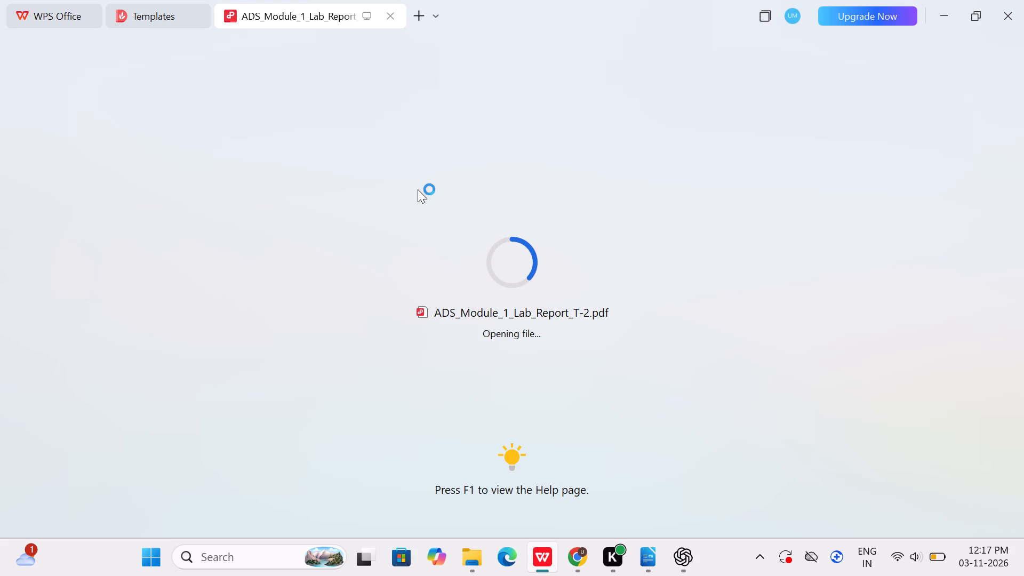
{"action": "scroll", "coordinate": [426, 239], "scroll_direction": "down", "scroll_amount": 5}
{"action": "left_click", "coordinate": [431, 189]}
{"action": "scroll", "coordinate": [431, 189], "scroll_direction": "down", "scroll_amount": 1}
{"action": "scroll", "coordinate": [431, 189], "scroll_direction": "down", "scroll_amount": 3, "text": "ctrl"}
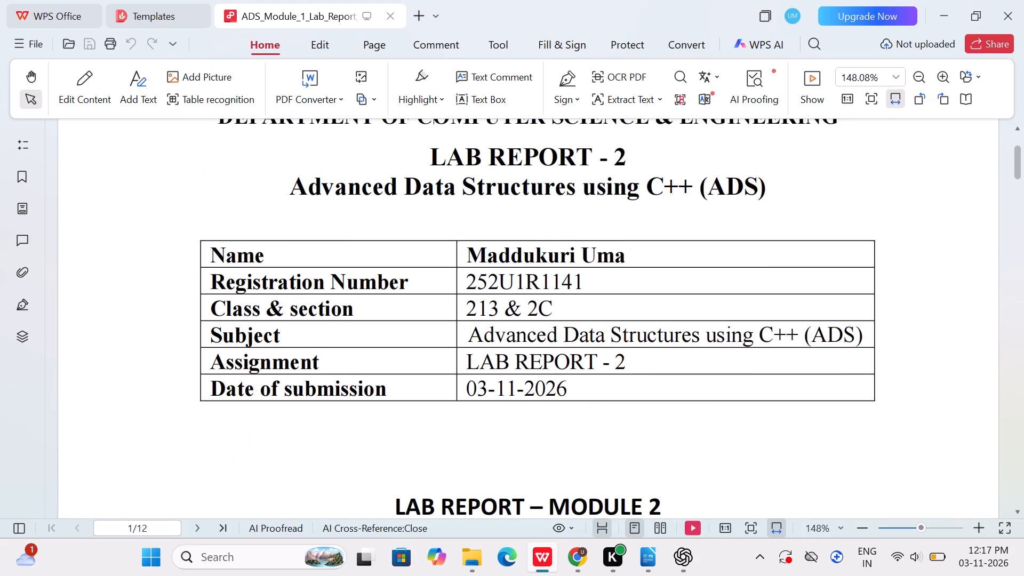
{"action": "scroll", "coordinate": [431, 189], "scroll_direction": "down", "scroll_amount": 5}
{"action": "scroll", "coordinate": [434, 143], "scroll_direction": "down", "scroll_amount": 1}
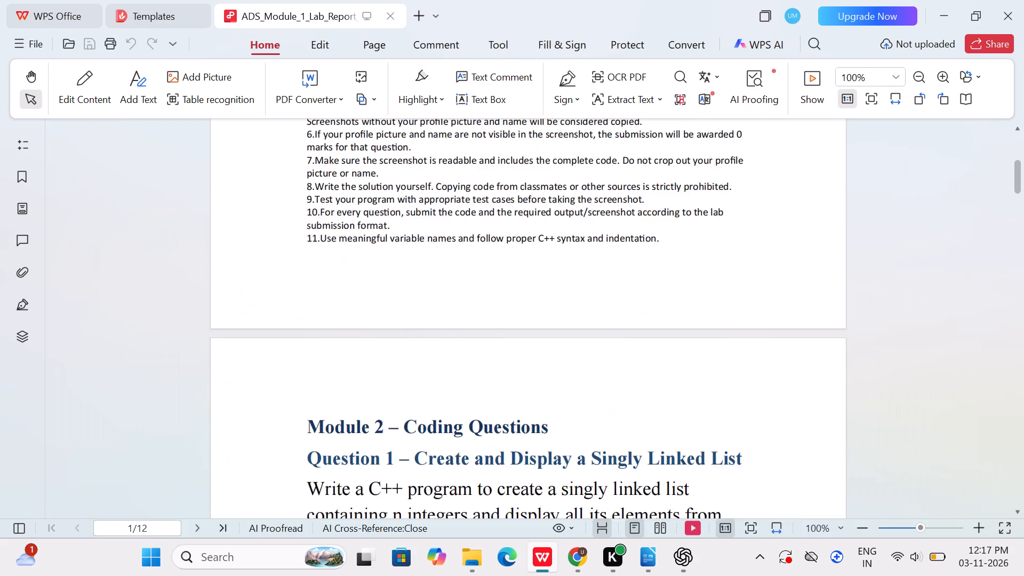
{"action": "scroll", "coordinate": [434, 143], "scroll_direction": "down", "scroll_amount": 11}
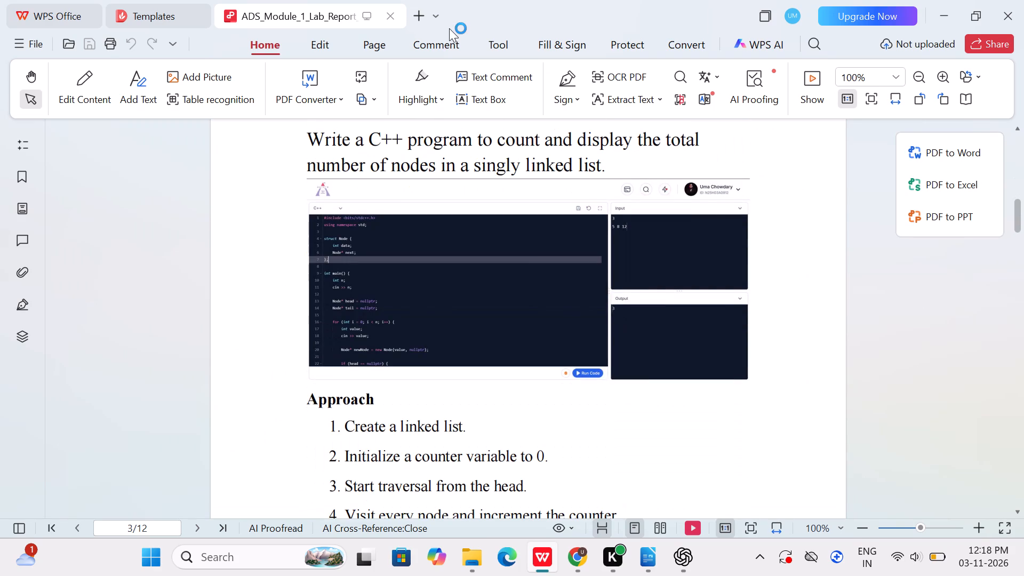
{"action": "scroll", "coordinate": [449, 28], "scroll_direction": "down", "scroll_amount": 4}
{"action": "scroll", "coordinate": [420, 372], "scroll_direction": "down", "scroll_amount": 6}
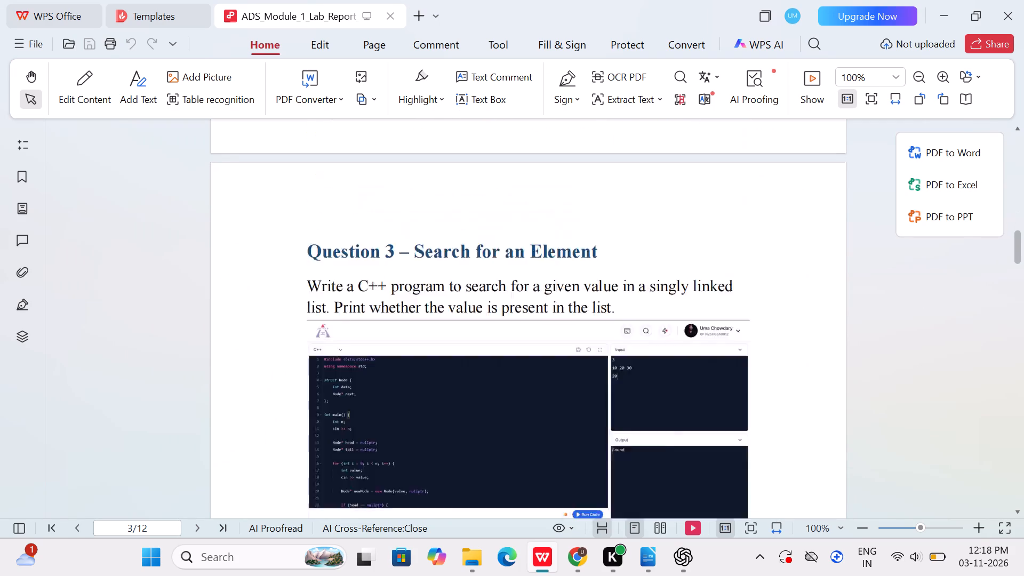
{"action": "scroll", "coordinate": [420, 372], "scroll_direction": "down", "scroll_amount": 2}
{"action": "scroll", "coordinate": [420, 372], "scroll_direction": "down", "scroll_amount": 3, "text": "ctrl"}
{"action": "scroll", "coordinate": [420, 372], "scroll_direction": "down", "scroll_amount": 8}
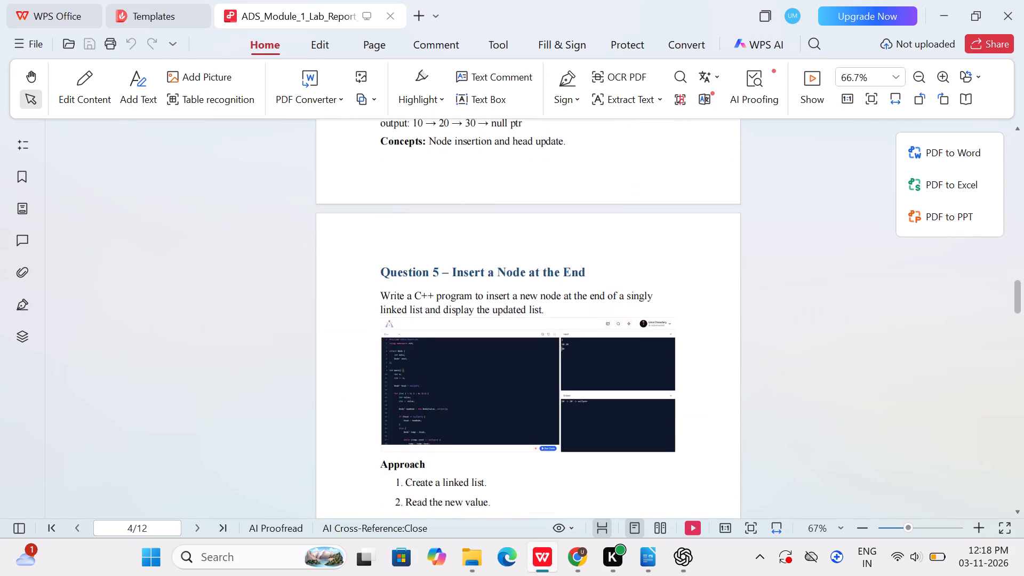
{"action": "scroll", "coordinate": [420, 372], "scroll_direction": "down", "scroll_amount": 8}
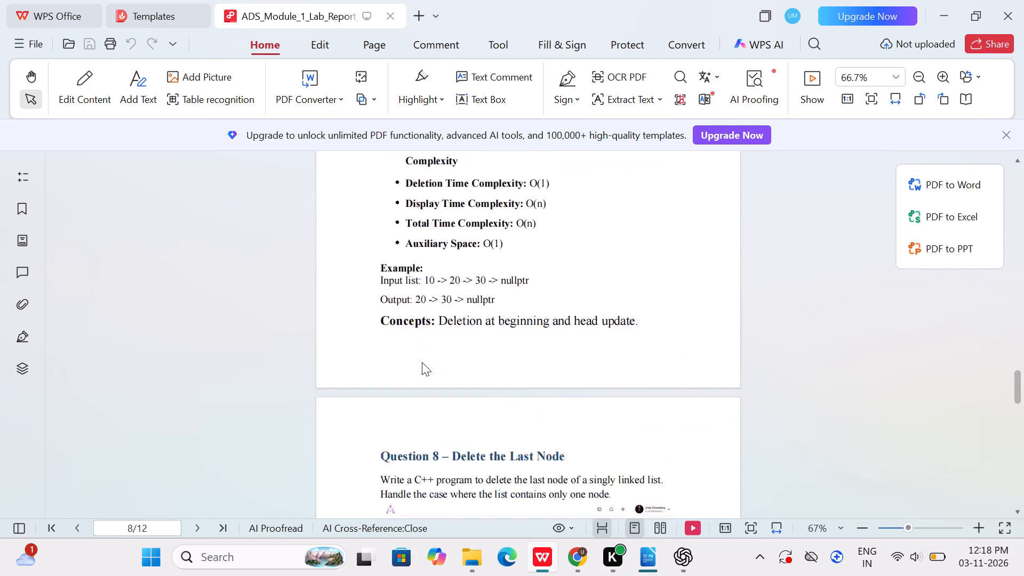
{"action": "scroll", "coordinate": [422, 362], "scroll_direction": "down", "scroll_amount": 10}
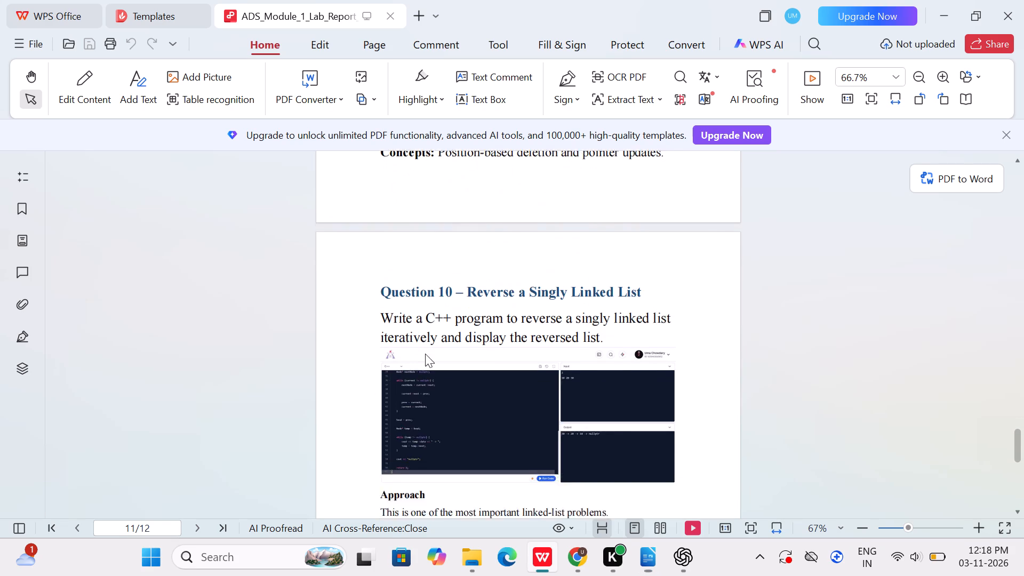
{"action": "scroll", "coordinate": [425, 354], "scroll_direction": "down", "scroll_amount": 6}
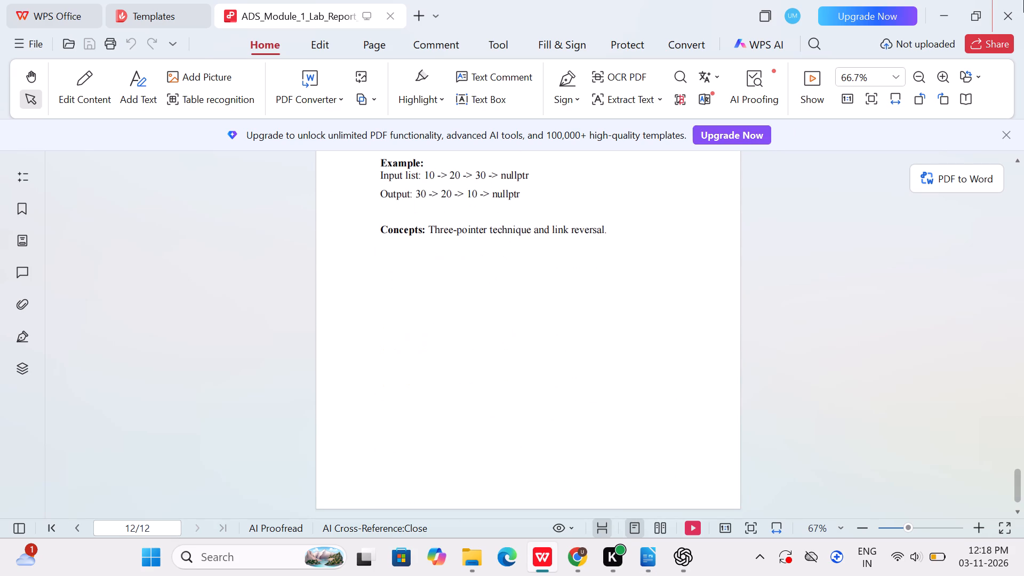
{"action": "left_click", "coordinate": [1023, 0]}
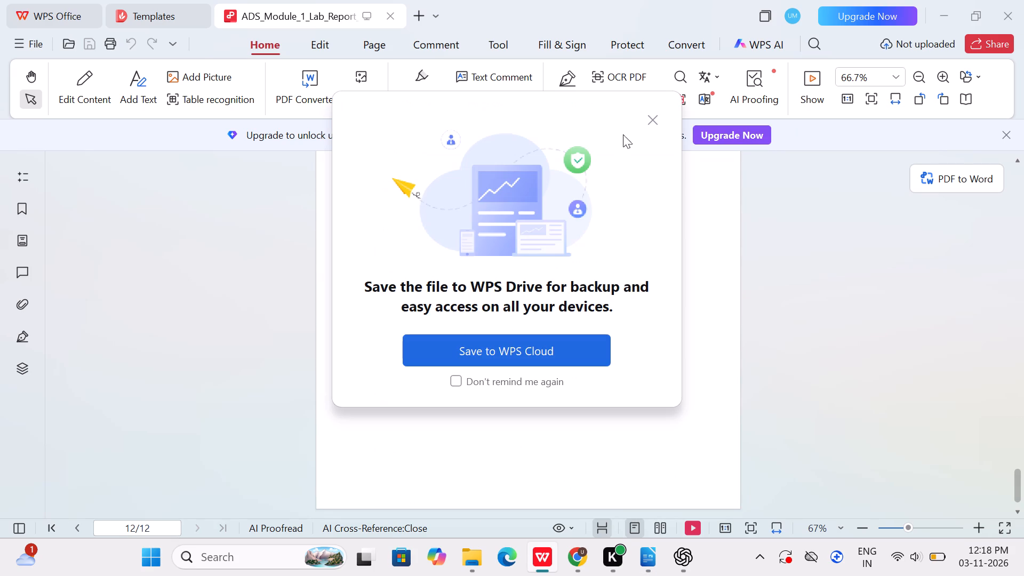
{"action": "left_click", "coordinate": [659, 118]}
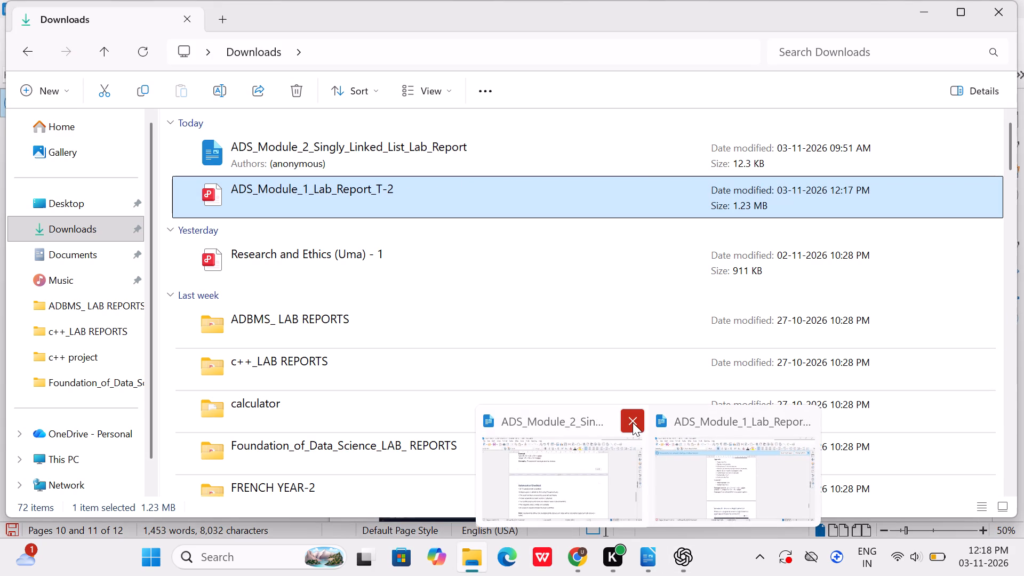
Close both open Writer documents, saving the changes to ADS_Module_1_Lab_Report_T-2 in Word 2010–365 format.
{"action": "left_click", "coordinate": [633, 422]}
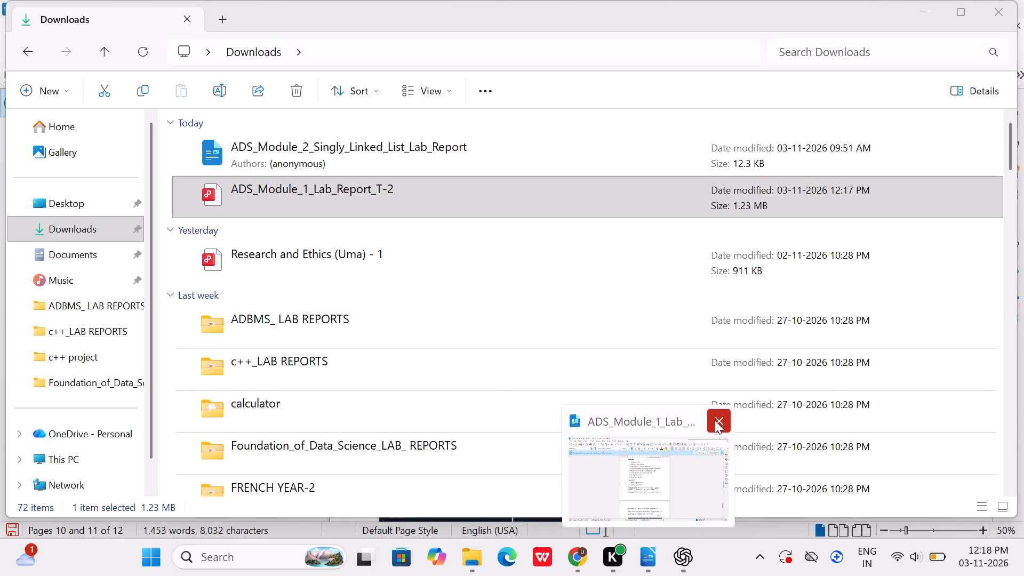
{"action": "left_click", "coordinate": [715, 420]}
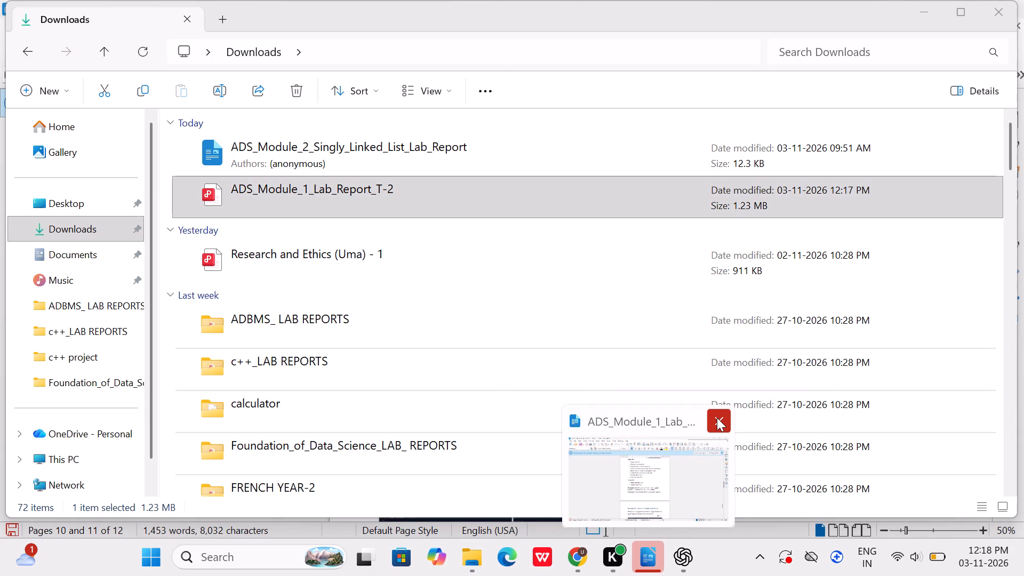
{"action": "left_click", "coordinate": [717, 418]}
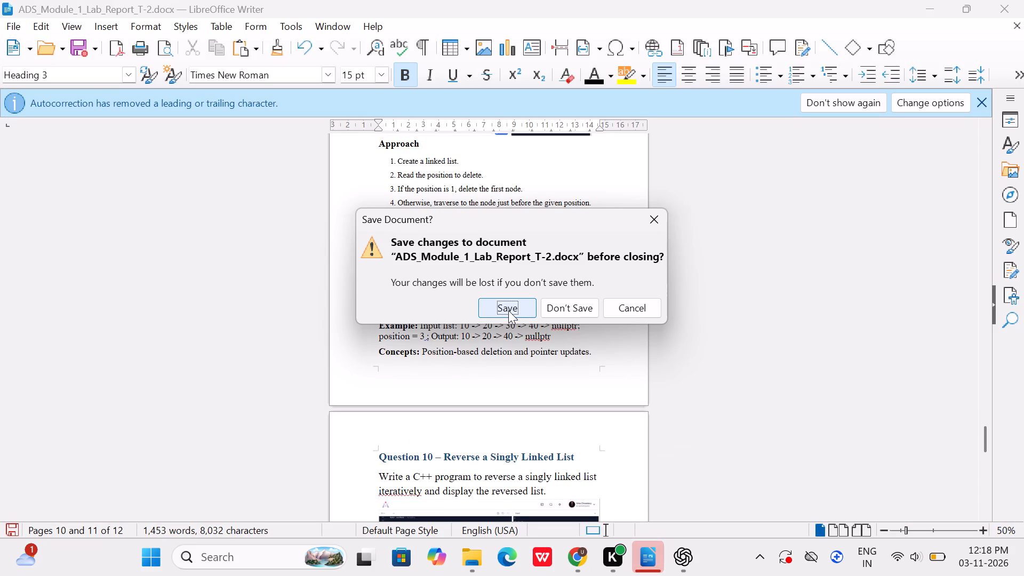
{"action": "left_click", "coordinate": [508, 310]}
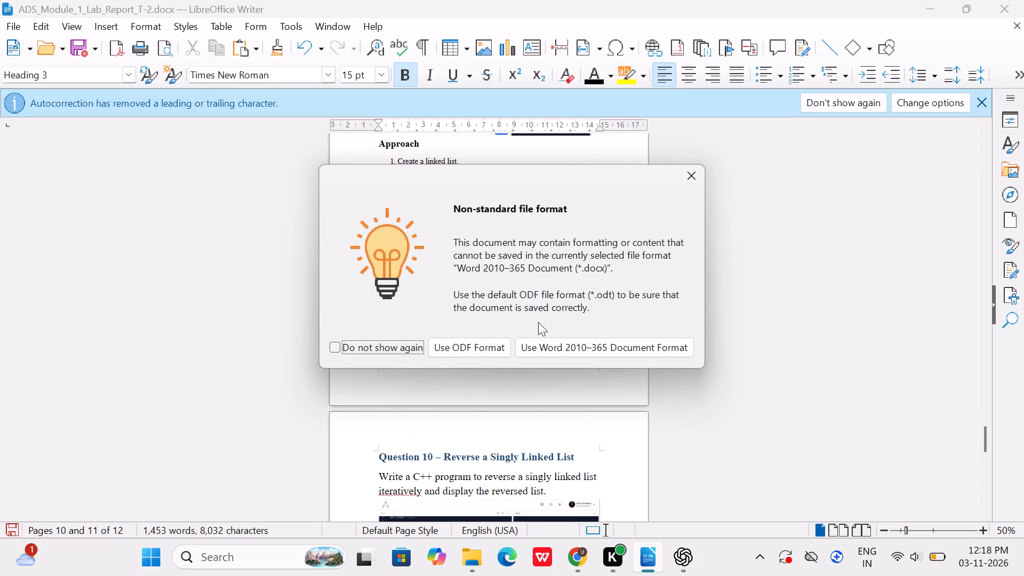
{"action": "left_click", "coordinate": [542, 347]}
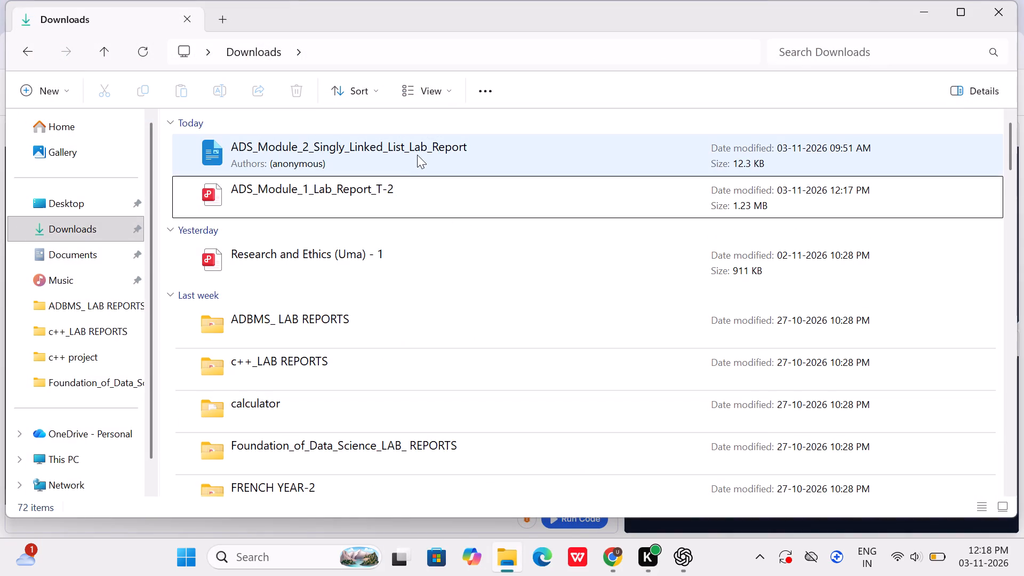
Delete the ADS_Module_2_Singly_Linked_List_Lab_Report document from Downloads.
{"action": "left_click", "coordinate": [402, 155]}
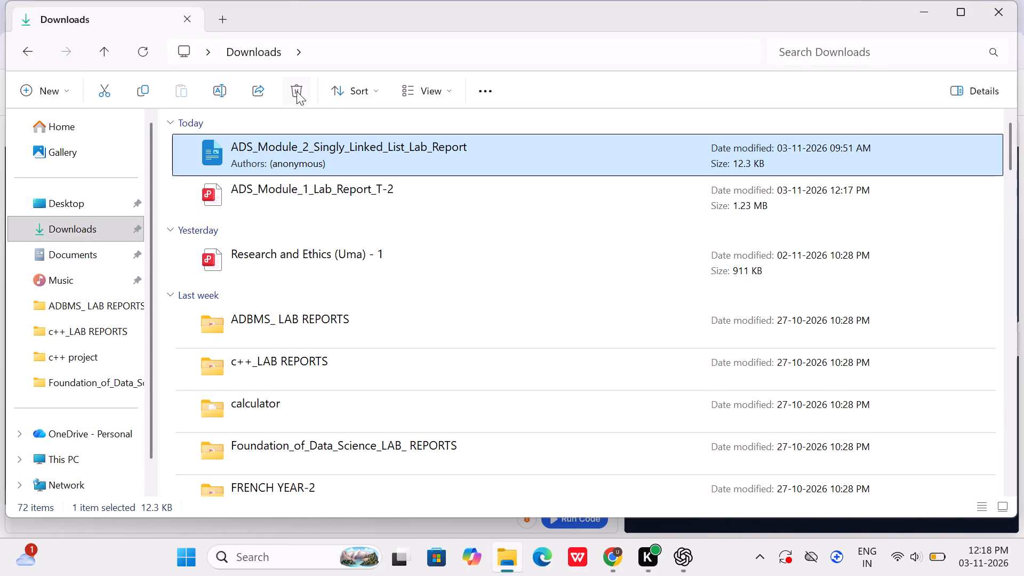
{"action": "left_click", "coordinate": [297, 91]}
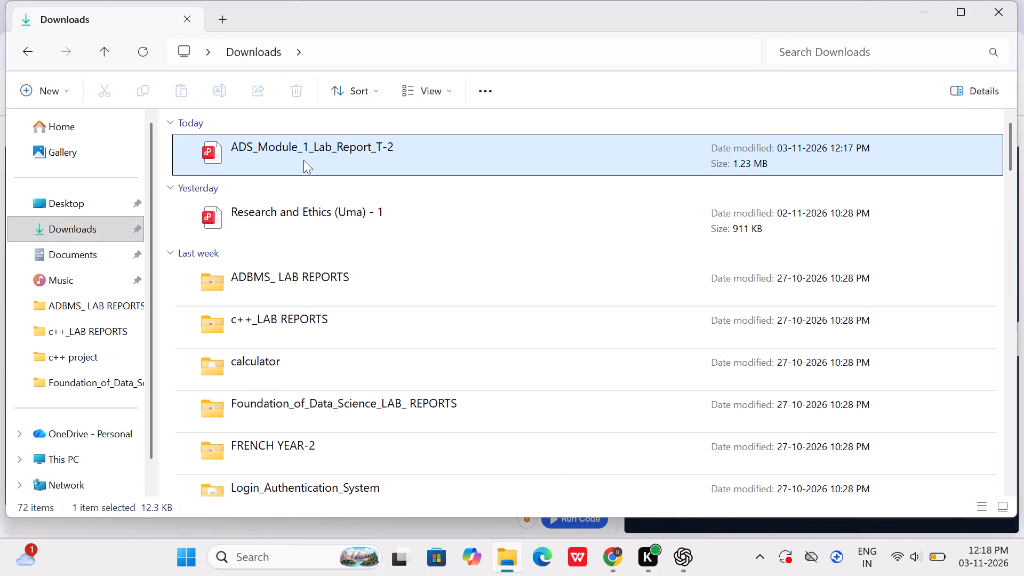
Reopen the exported lab report PDF and check the Question 10 pages, closing it when done.
{"action": "double_click", "coordinate": [303, 162]}
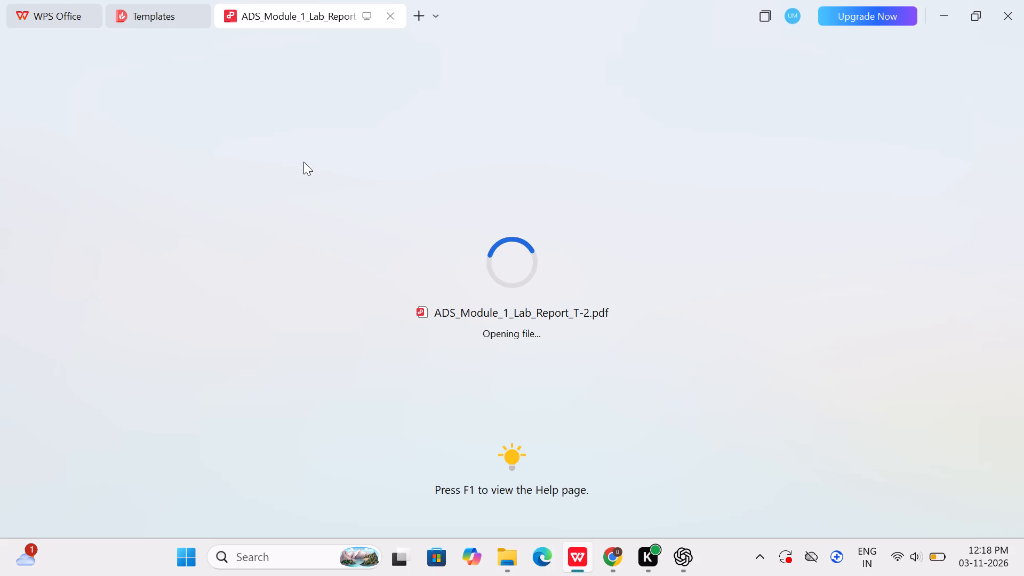
{"action": "scroll", "coordinate": [463, 239], "scroll_direction": "up", "scroll_amount": 17}
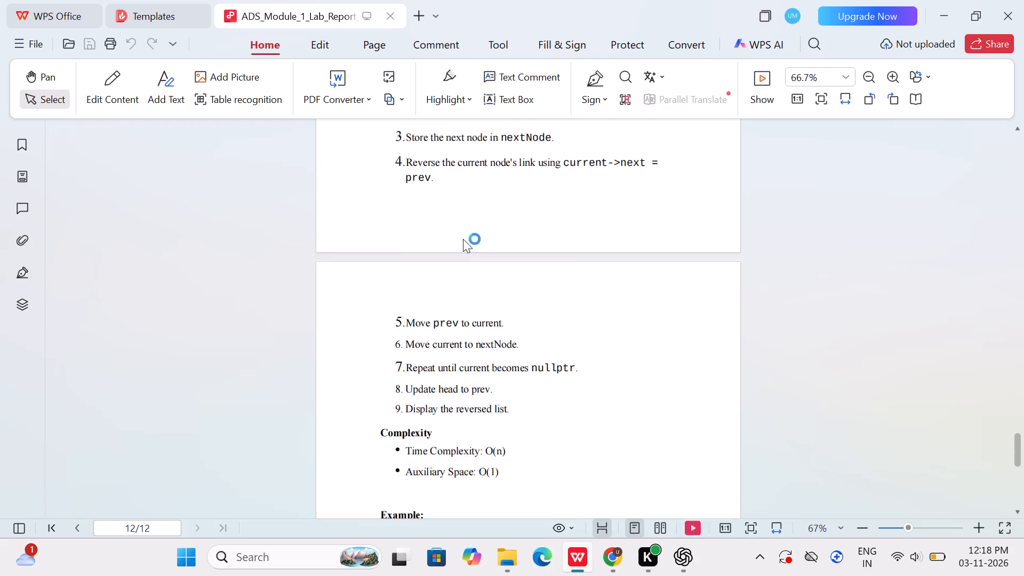
{"action": "scroll", "coordinate": [463, 239], "scroll_direction": "up", "scroll_amount": 1}
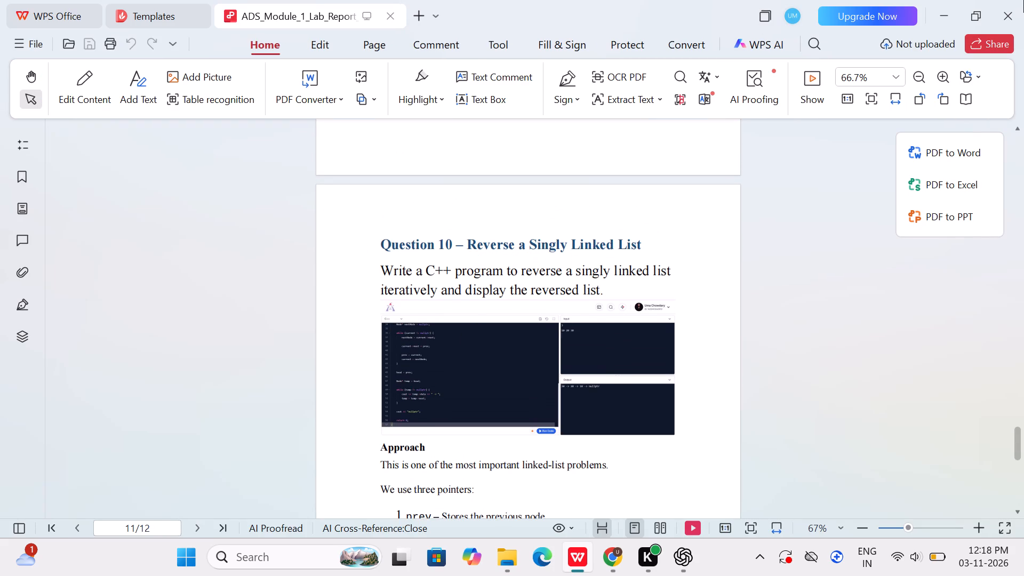
{"action": "left_click", "coordinate": [1006, 9]}
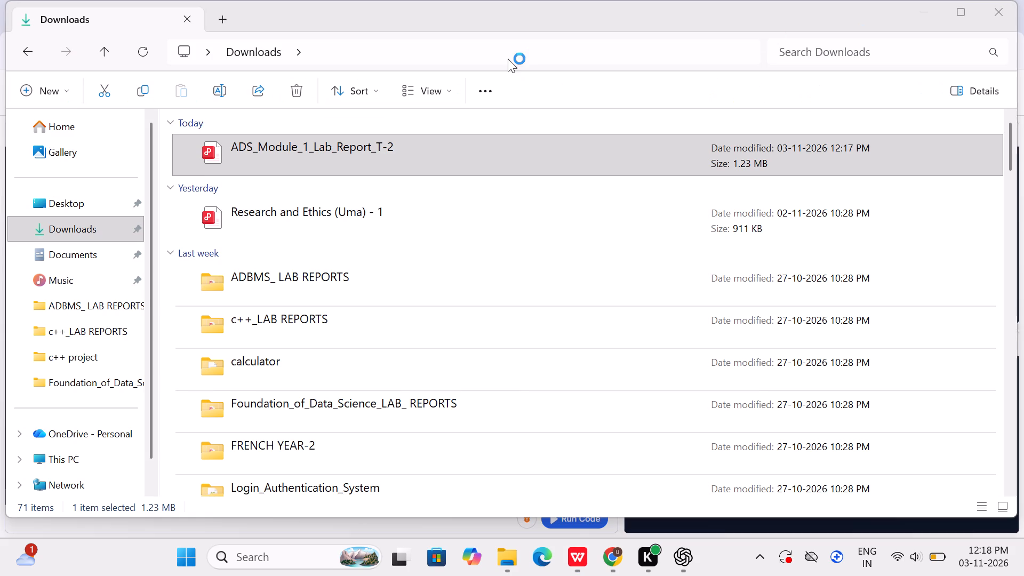
Rename the exported lab report PDF in Downloads as ADS_Module_2_Lab_Report_T-2.
{"action": "left_click", "coordinate": [289, 192]}
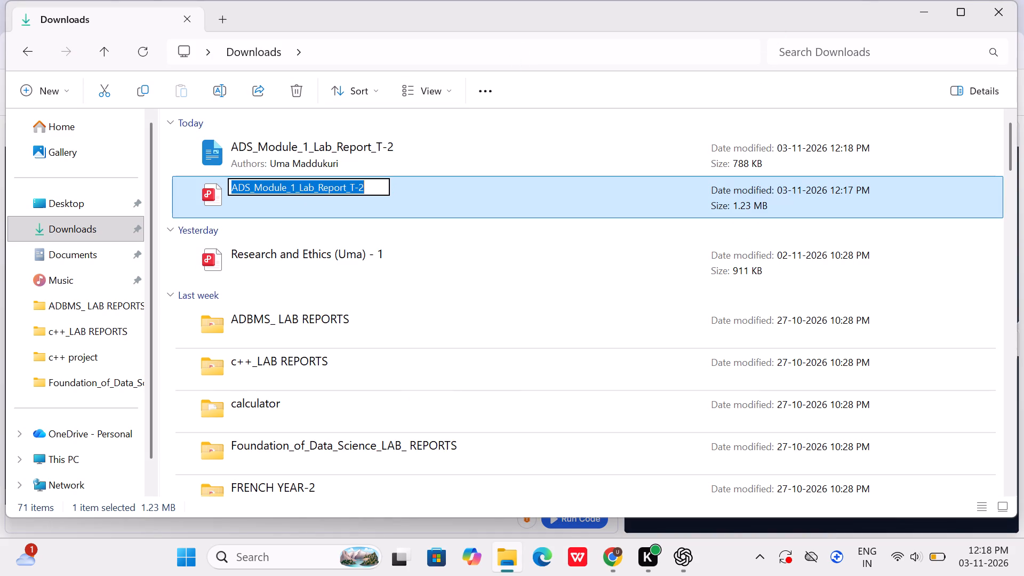
{"action": "left_click", "coordinate": [297, 185]}
{"action": "key", "text": "BackSpace"}
{"action": "key", "text": "2"}
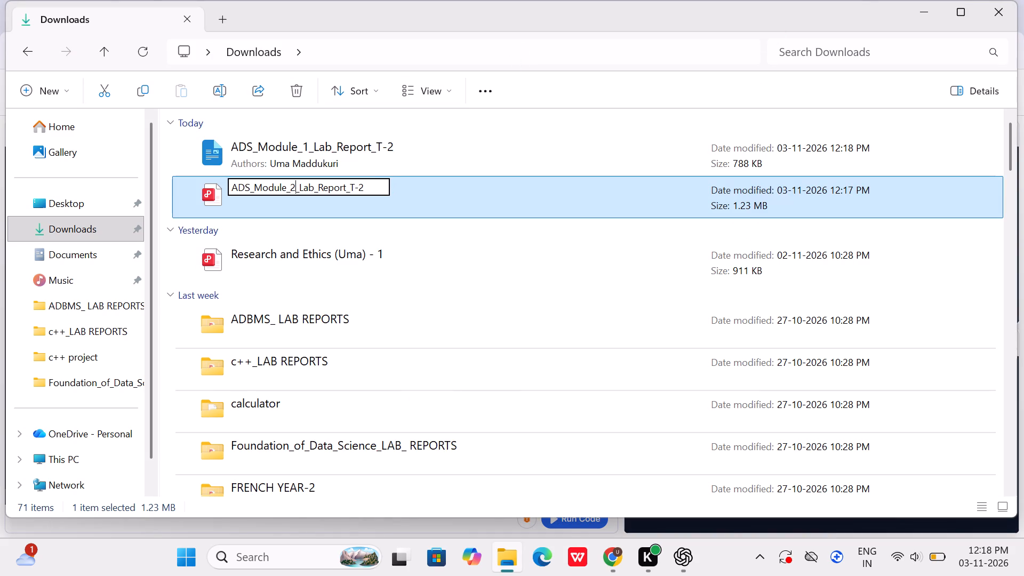
{"action": "key", "text": "Return"}
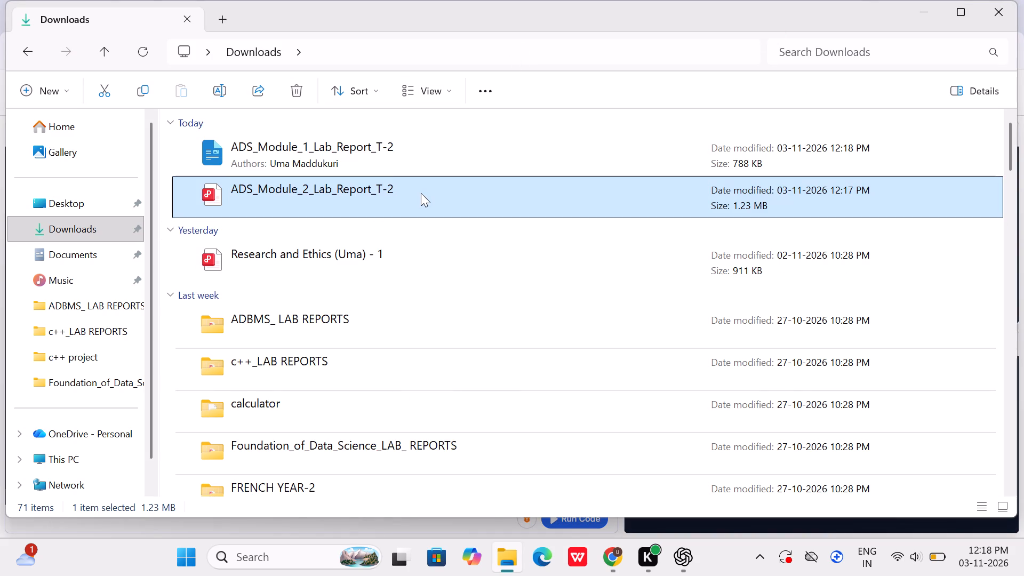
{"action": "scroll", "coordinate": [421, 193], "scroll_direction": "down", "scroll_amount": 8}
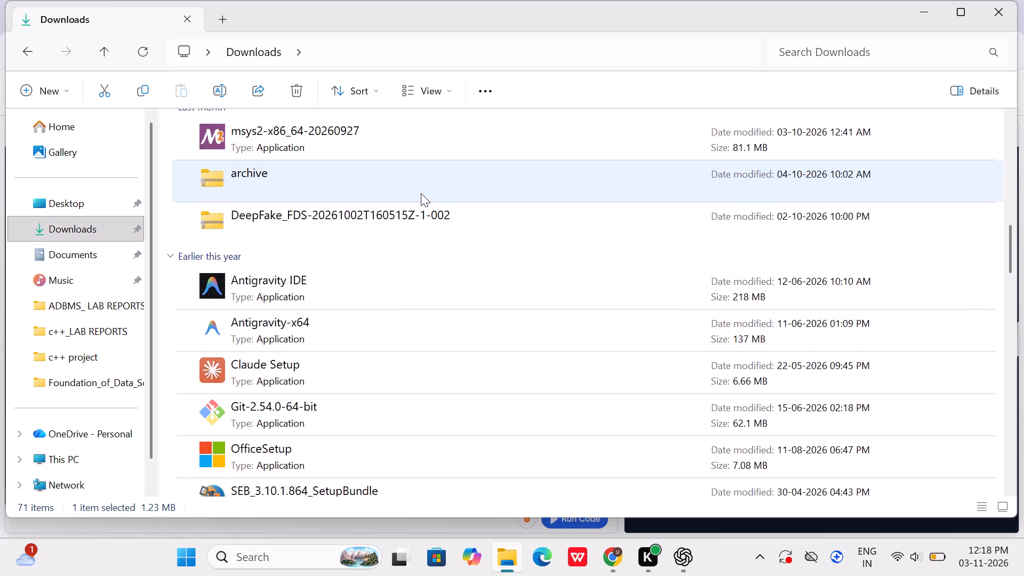
Look through the whole Downloads folder to examine which files it holds.
{"action": "scroll", "coordinate": [421, 193], "scroll_direction": "down", "scroll_amount": 9}
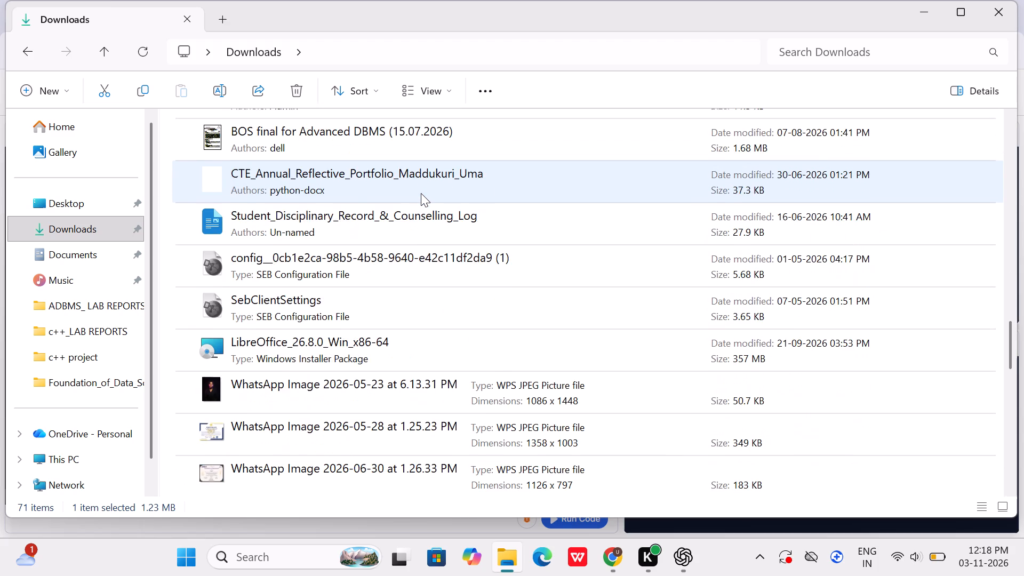
{"action": "scroll", "coordinate": [421, 193], "scroll_direction": "down", "scroll_amount": 10}
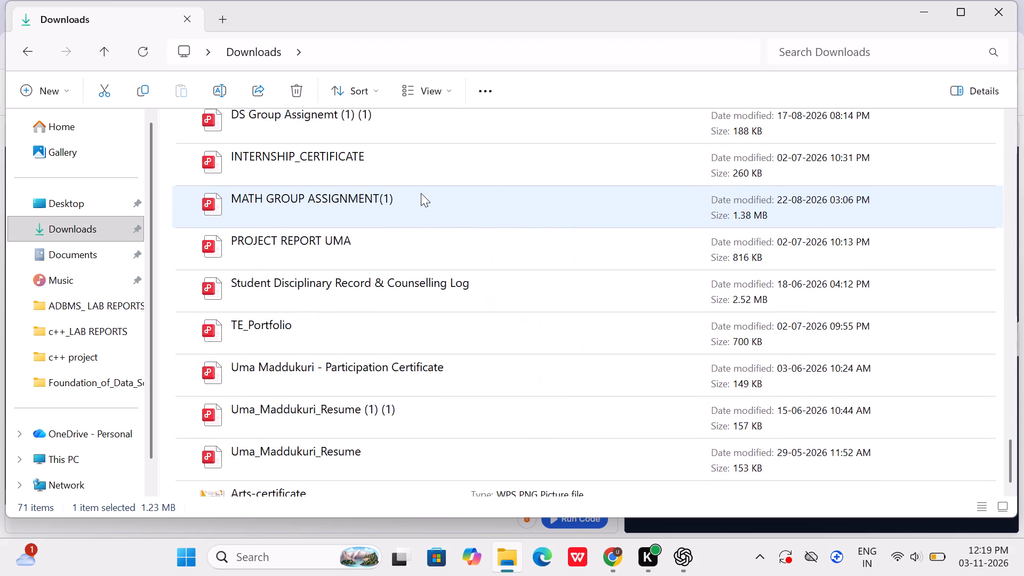
{"action": "scroll", "coordinate": [421, 193], "scroll_direction": "down", "scroll_amount": 5}
{"action": "scroll", "coordinate": [421, 193], "scroll_direction": "up", "scroll_amount": 9}
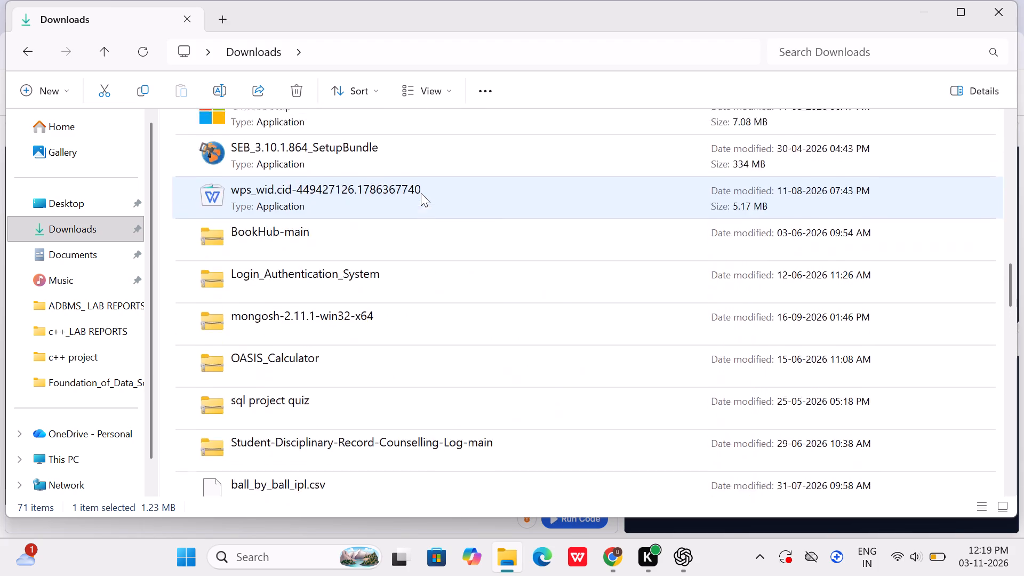
{"action": "scroll", "coordinate": [421, 193], "scroll_direction": "up", "scroll_amount": 15}
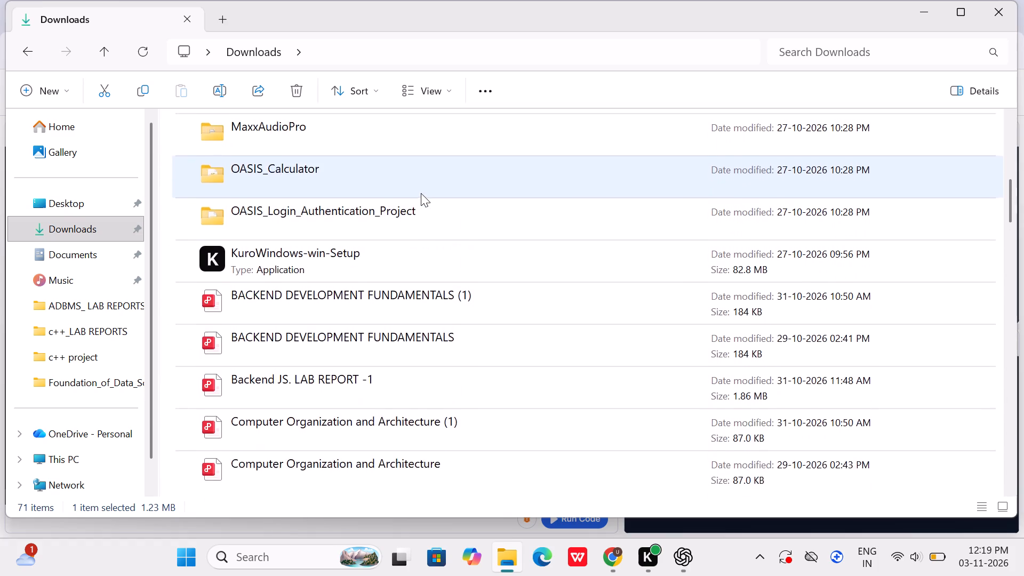
{"action": "scroll", "coordinate": [421, 193], "scroll_direction": "up", "scroll_amount": 9}
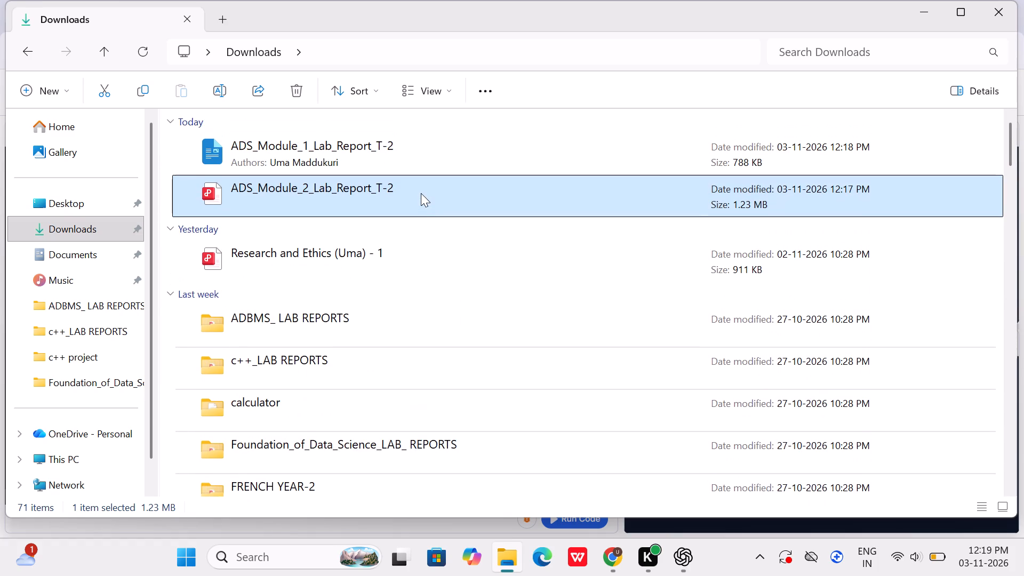
Delete the duplicate PDFs BACKEND DEVELOPMENT FUNDAMENTALS (1) and Computer Organization and Architecture (1) from Downloads.
{"action": "scroll", "coordinate": [421, 193], "scroll_direction": "down", "scroll_amount": 6}
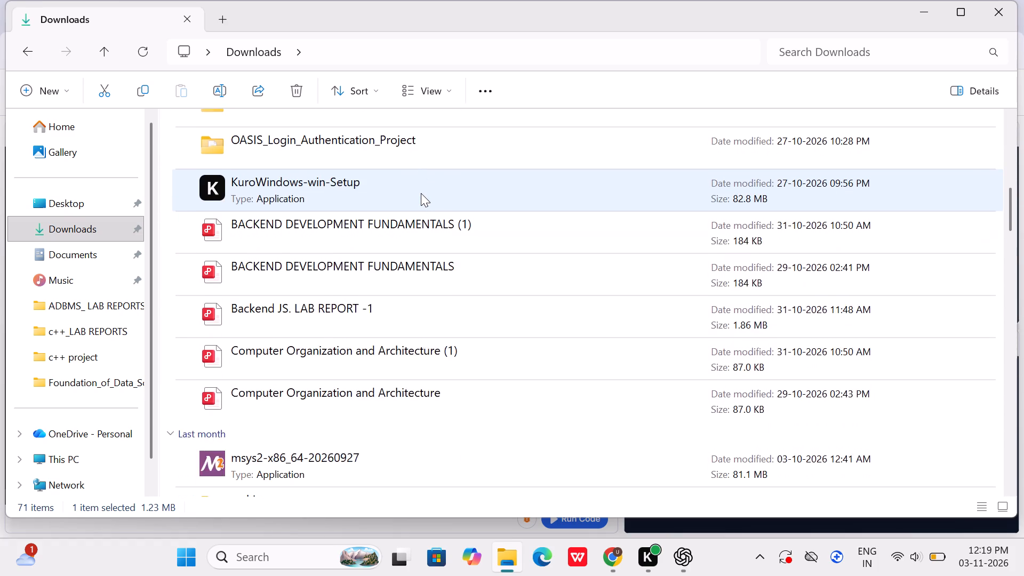
{"action": "scroll", "coordinate": [421, 193], "scroll_direction": "down", "scroll_amount": 1}
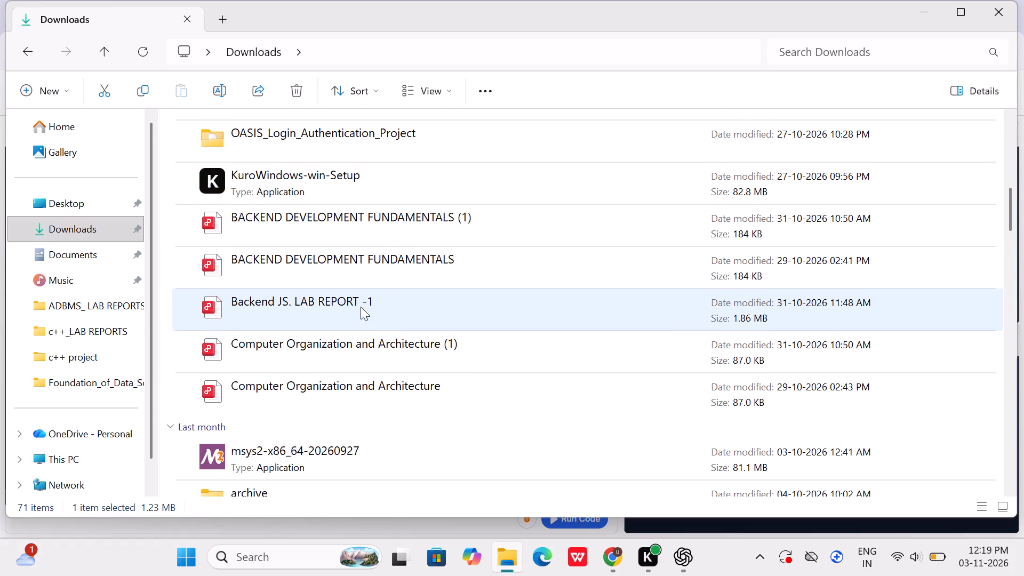
{"action": "scroll", "coordinate": [361, 307], "scroll_direction": "down", "scroll_amount": 5}
{"action": "scroll", "coordinate": [361, 307], "scroll_direction": "up", "scroll_amount": 1}
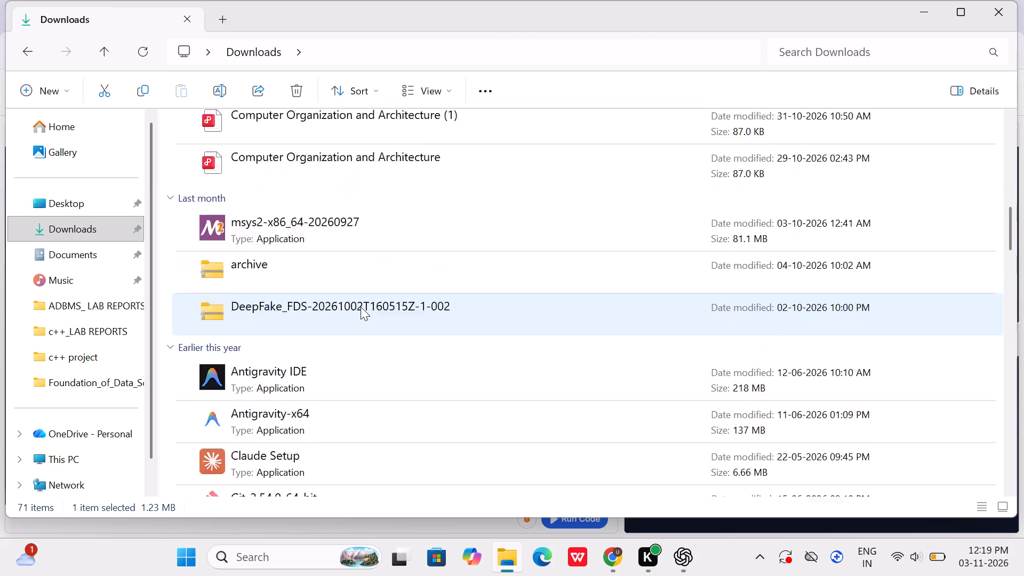
{"action": "scroll", "coordinate": [361, 307], "scroll_direction": "up", "scroll_amount": 3}
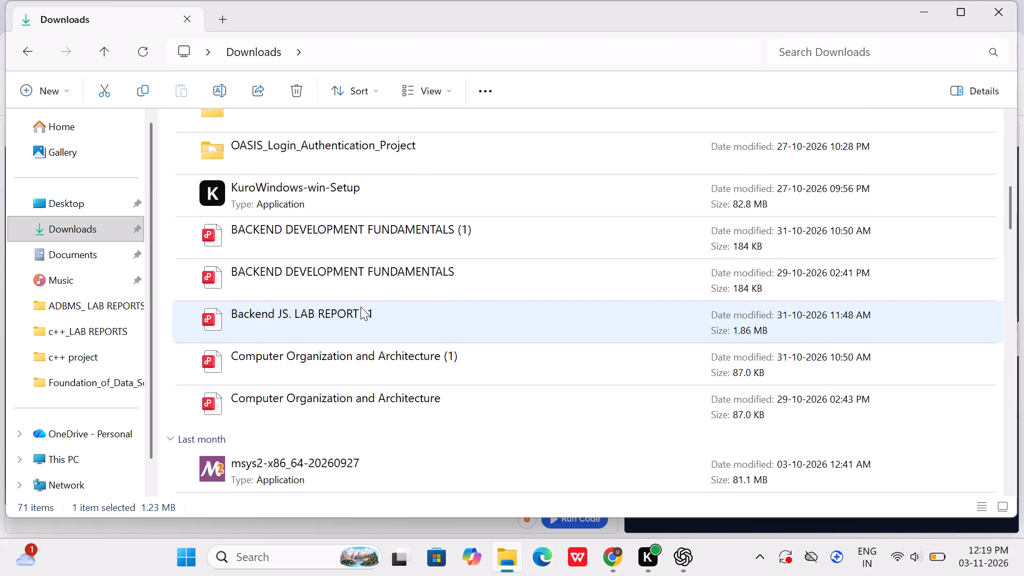
{"action": "left_click", "coordinate": [430, 228]}
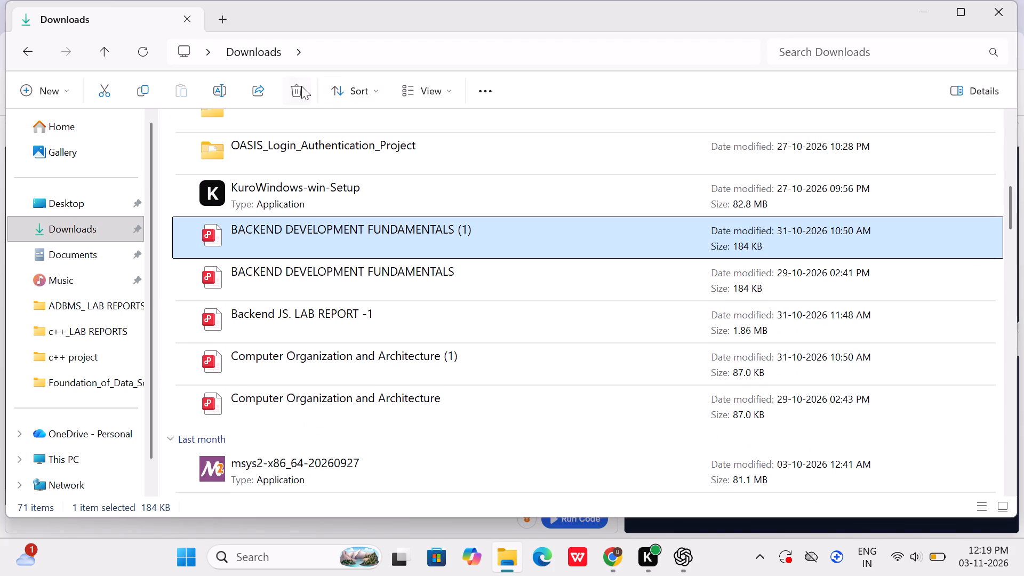
{"action": "left_click", "coordinate": [301, 86]}
{"action": "left_click", "coordinate": [396, 326]}
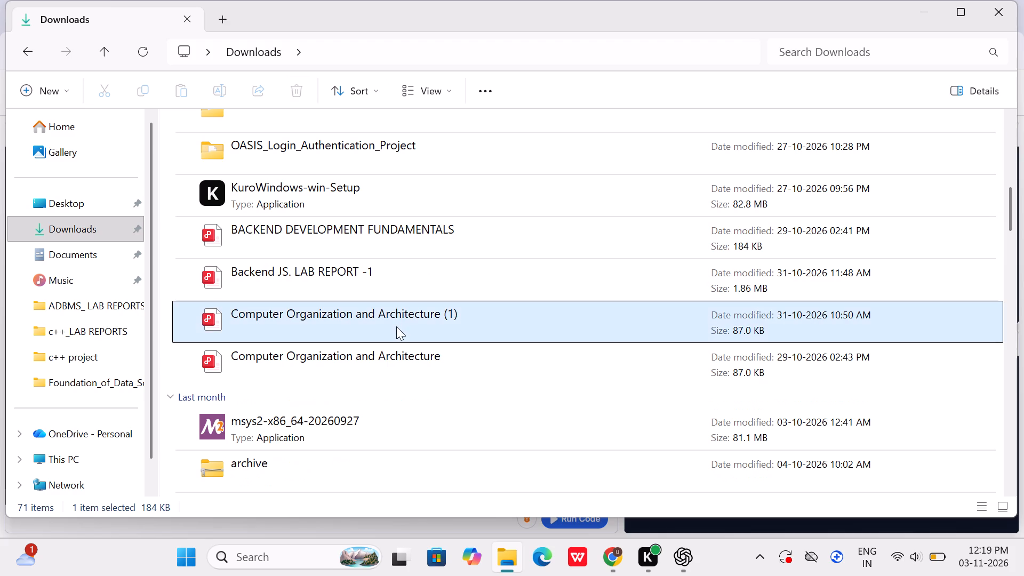
{"action": "left_click", "coordinate": [293, 83]}
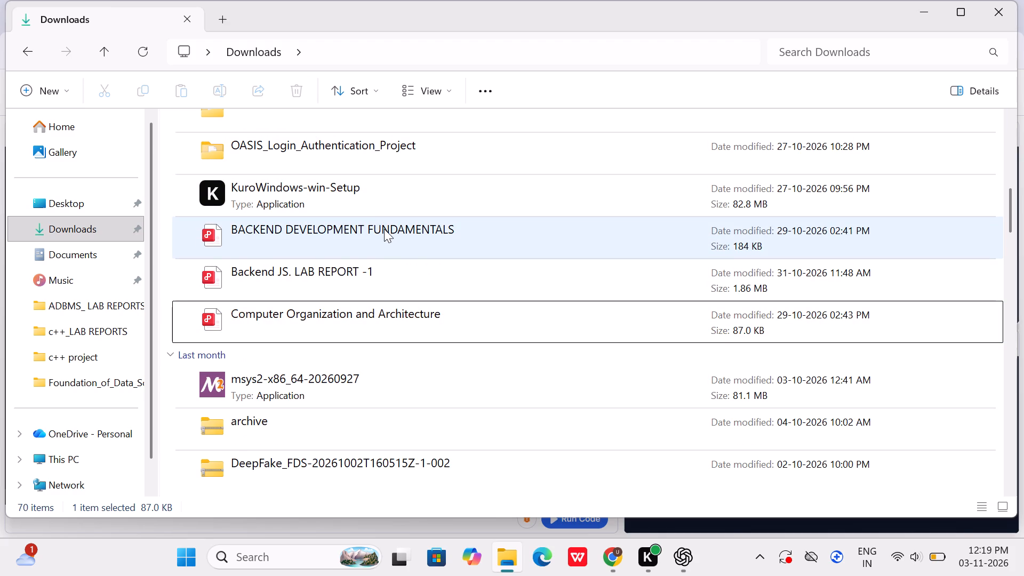
Copy the Module 2 lab report PDF's name and adapt it to search Downloads for ADS_Module_1_Lab_Report_T-2.
{"action": "scroll", "coordinate": [354, 219], "scroll_direction": "up", "scroll_amount": 3}
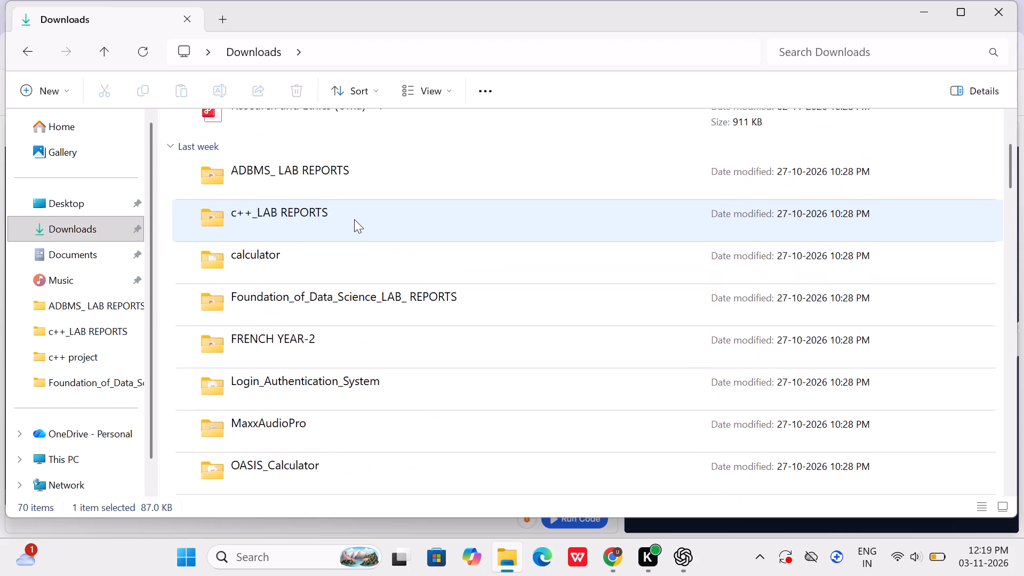
{"action": "scroll", "coordinate": [354, 219], "scroll_direction": "up", "scroll_amount": 3}
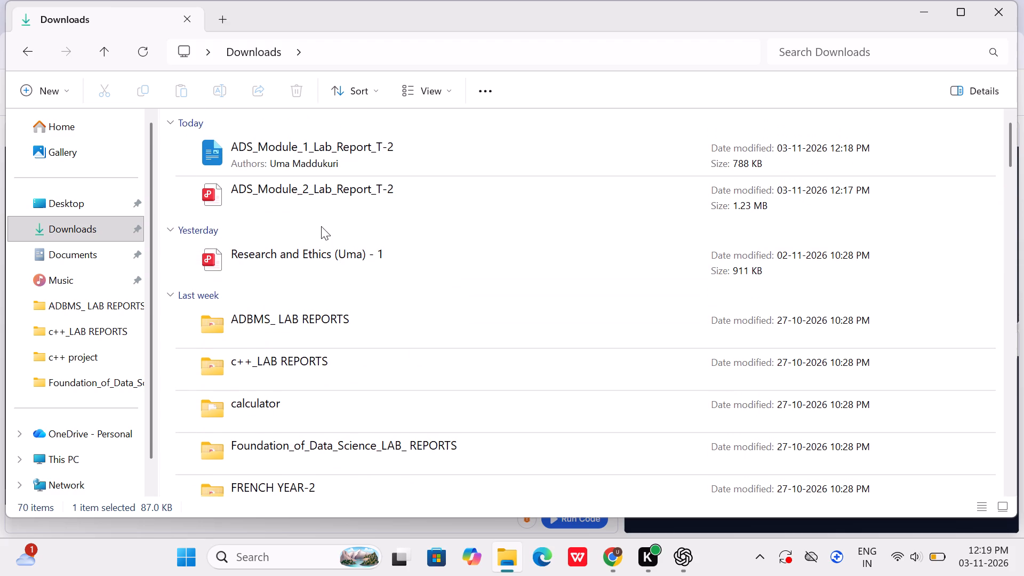
{"action": "left_click", "coordinate": [295, 197]}
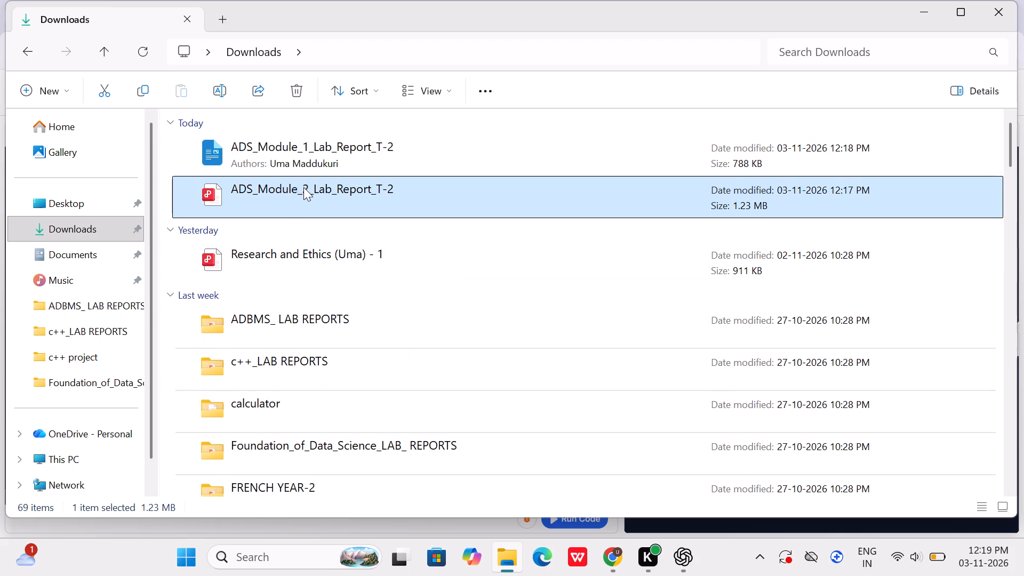
{"action": "left_click", "coordinate": [303, 187]}
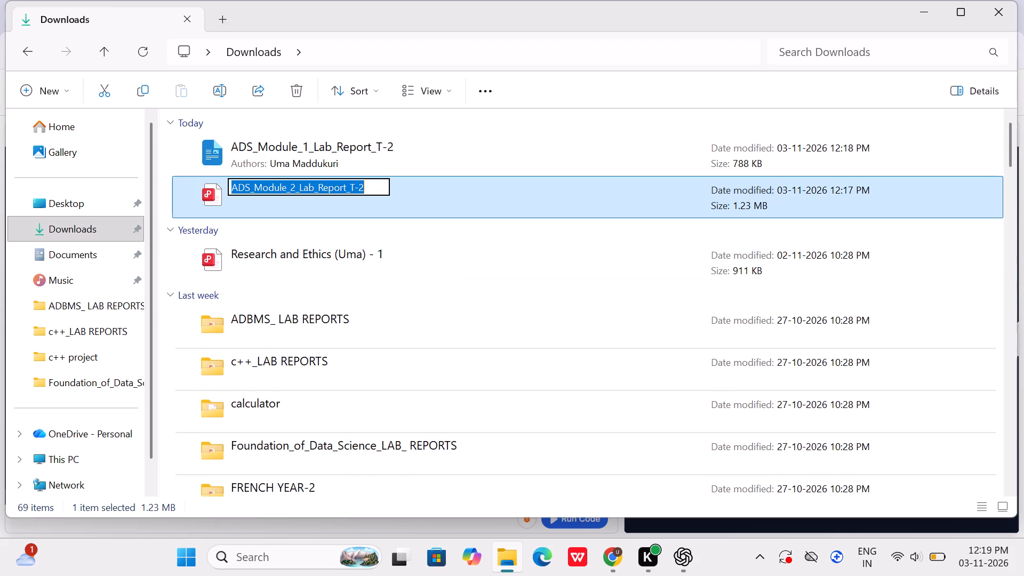
{"action": "key", "text": "ctrl+c"}
{"action": "left_click", "coordinate": [309, 193]}
{"action": "left_click", "coordinate": [454, 205]}
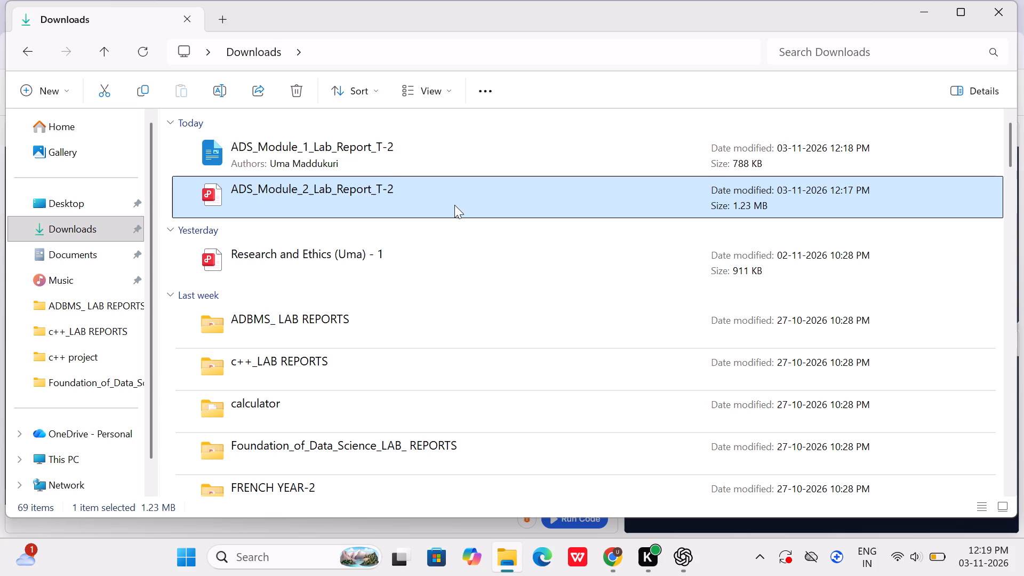
{"action": "left_click", "coordinate": [857, 49]}
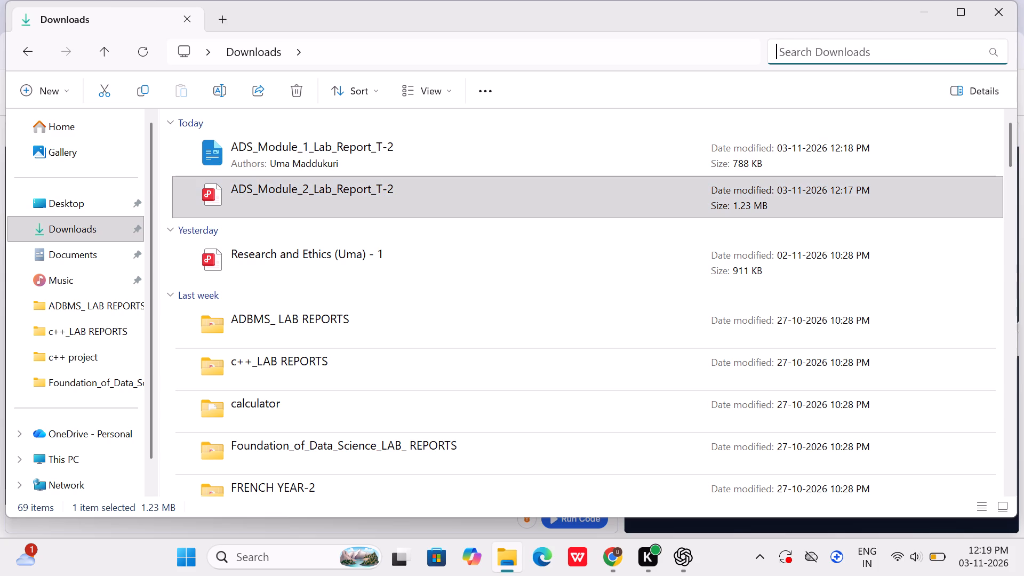
{"action": "key", "text": "ctrl+v"}
{"action": "left_click", "coordinate": [854, 49]}
{"action": "key", "text": "BackSpace"}
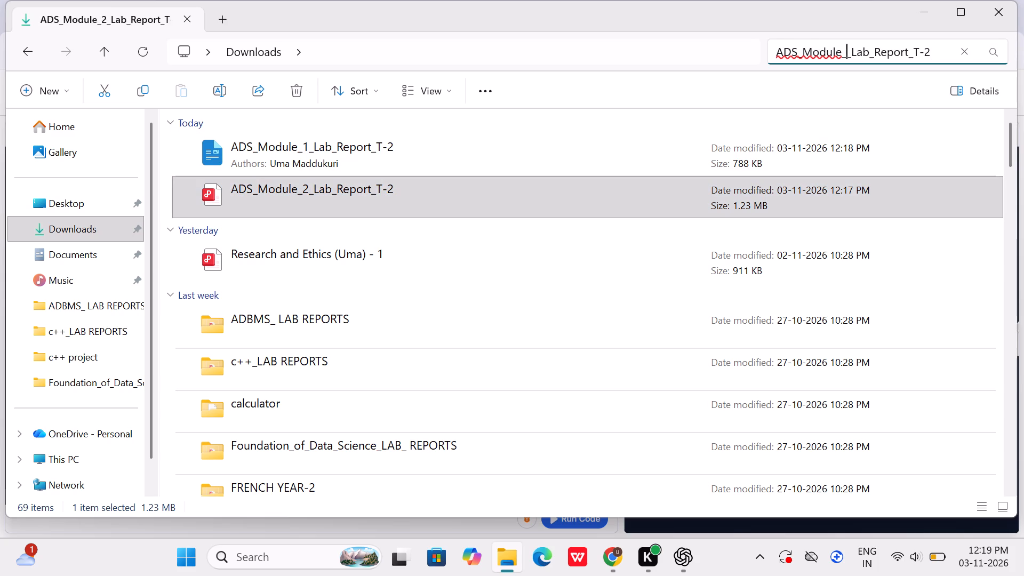
{"action": "key", "text": "1"}
{"action": "left_click", "coordinate": [937, 50]}
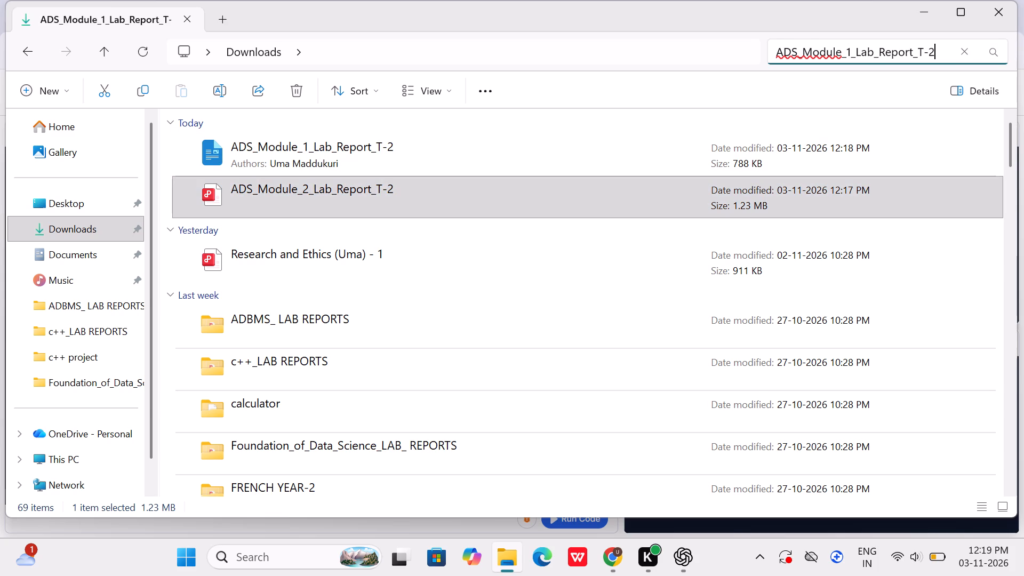
{"action": "key", "text": "BackSpace"}
{"action": "key", "text": "2"}
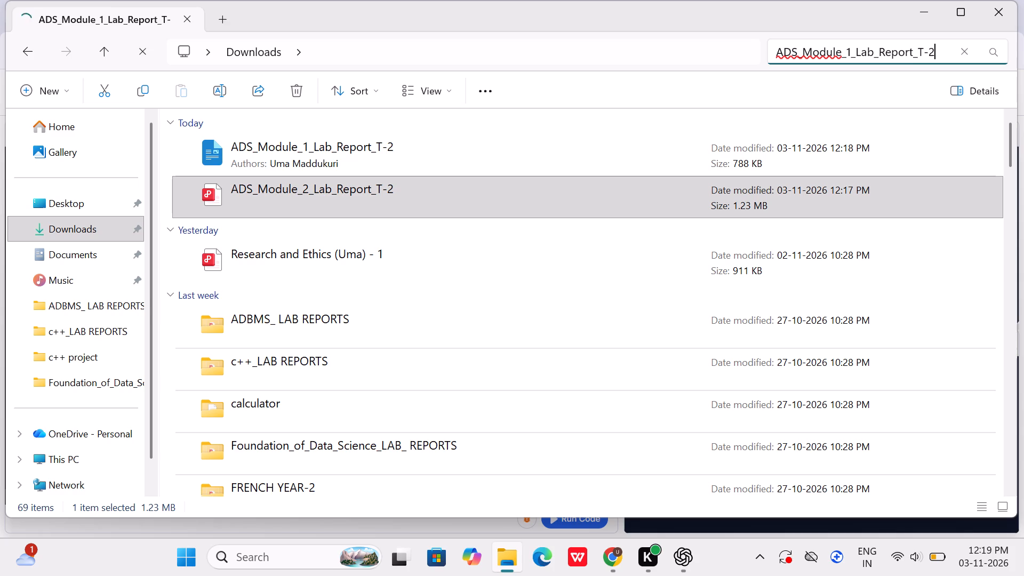
{"action": "key", "text": "Return"}
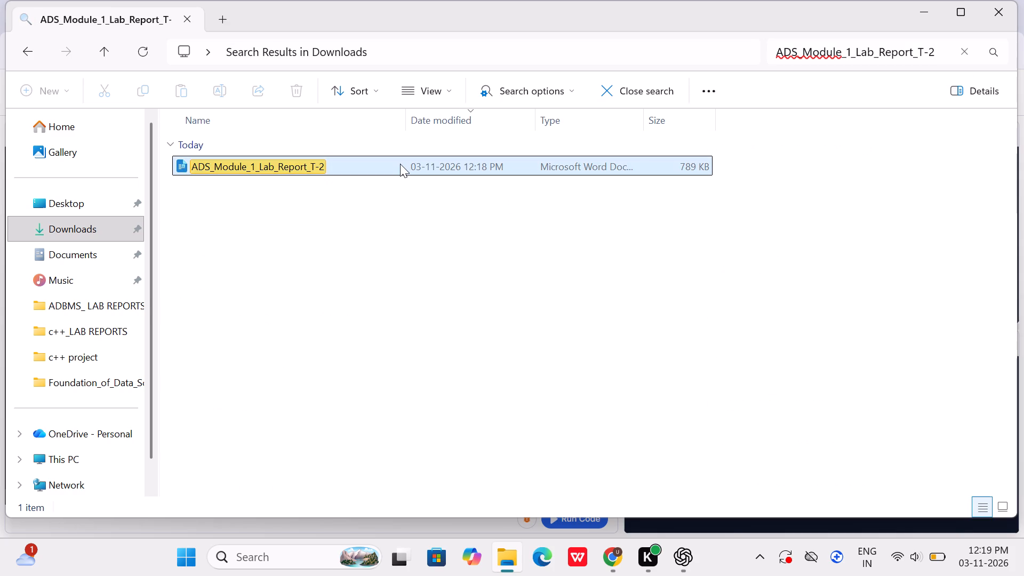
Open the found ADS_Module_1_Lab_Report_T-2 document, check its cover page and first question, and close it.
{"action": "left_click", "coordinate": [399, 164]}
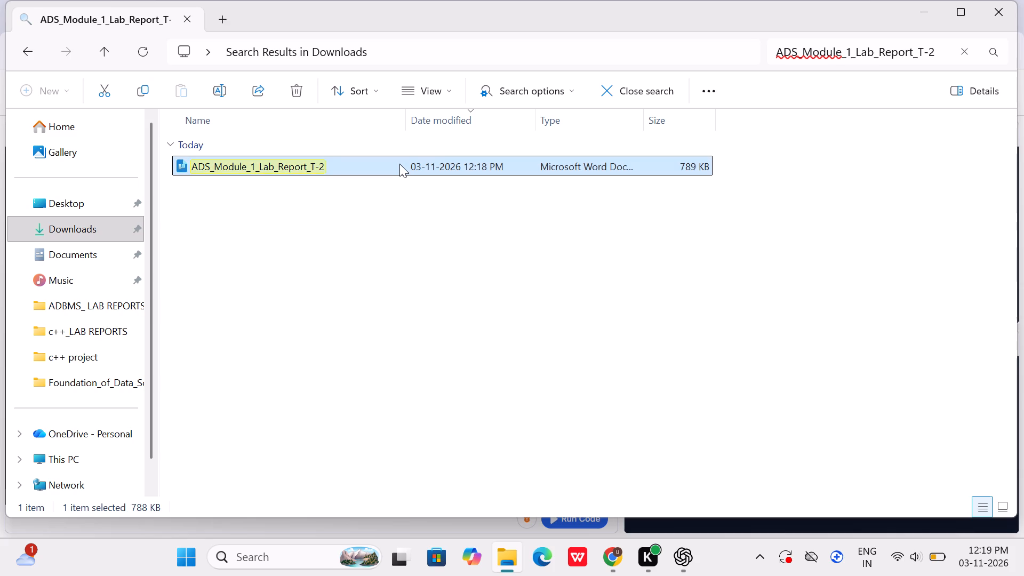
{"action": "double_click", "coordinate": [399, 164]}
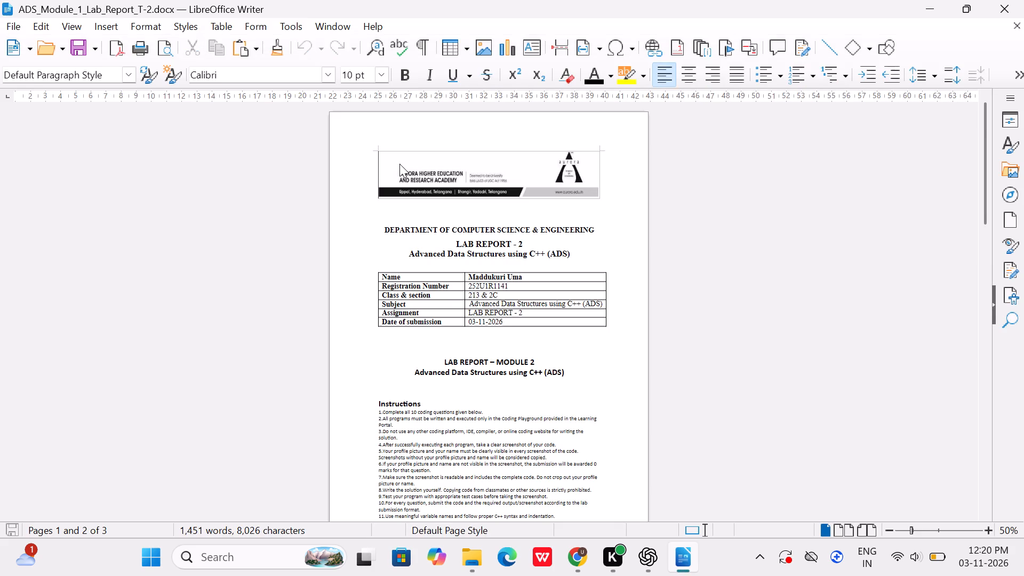
{"action": "scroll", "coordinate": [498, 302], "scroll_direction": "down", "scroll_amount": 1}
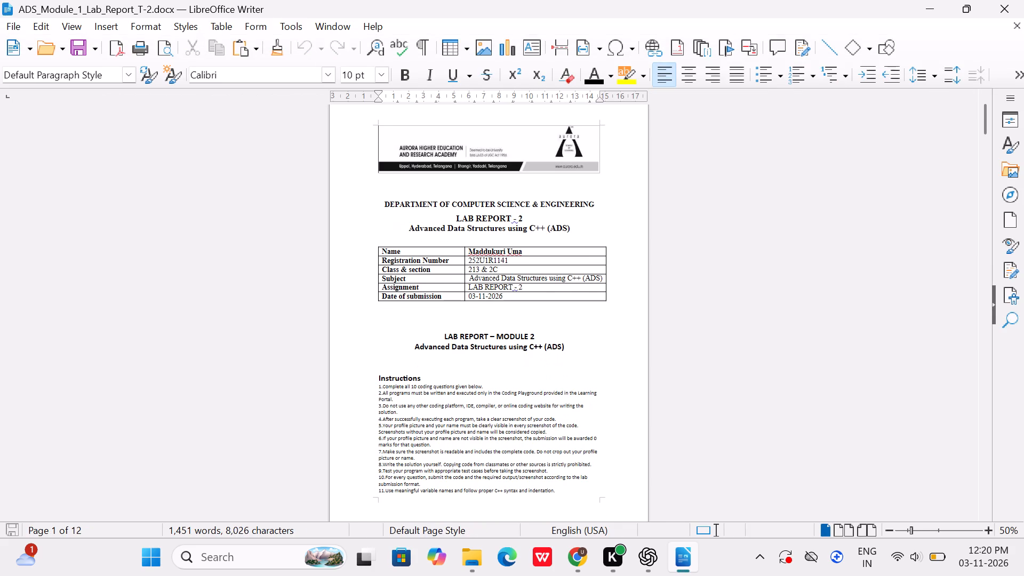
{"action": "scroll", "coordinate": [498, 302], "scroll_direction": "down", "scroll_amount": 6}
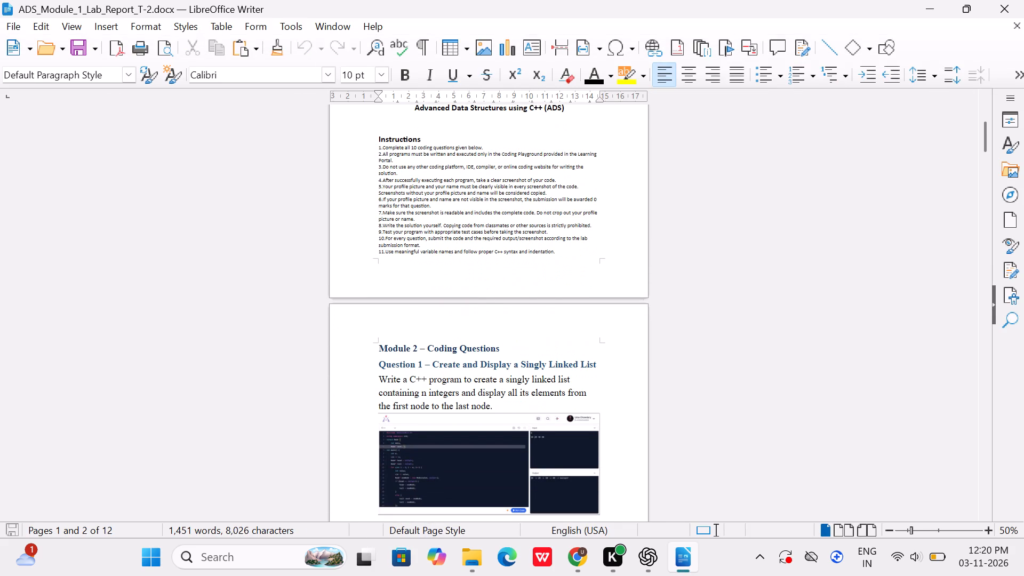
{"action": "scroll", "coordinate": [498, 302], "scroll_direction": "down", "scroll_amount": 1}
{"action": "left_click", "coordinate": [1023, 0]}
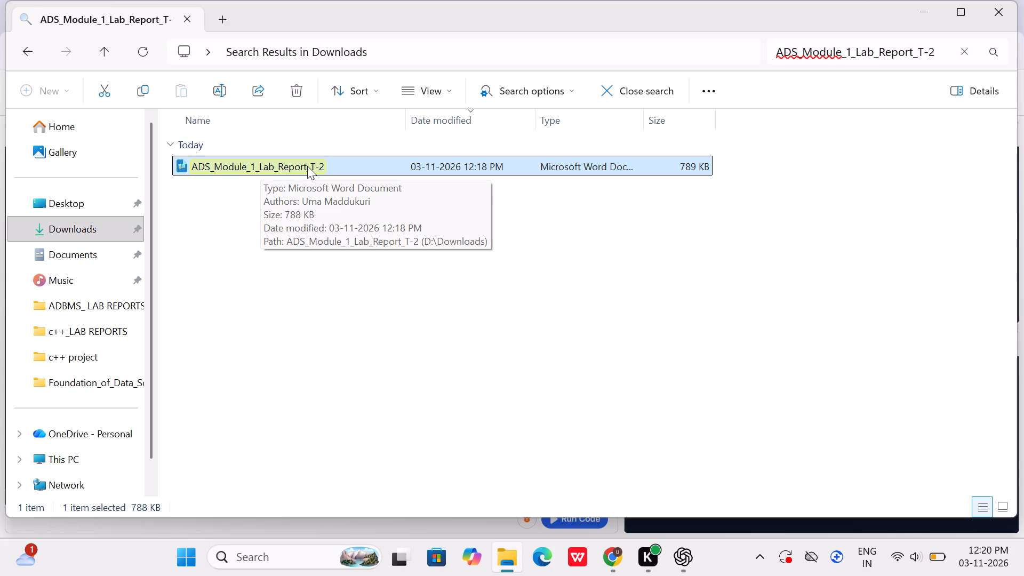
Hide the Type column in the Downloads search results.
{"action": "left_click", "coordinate": [254, 162]}
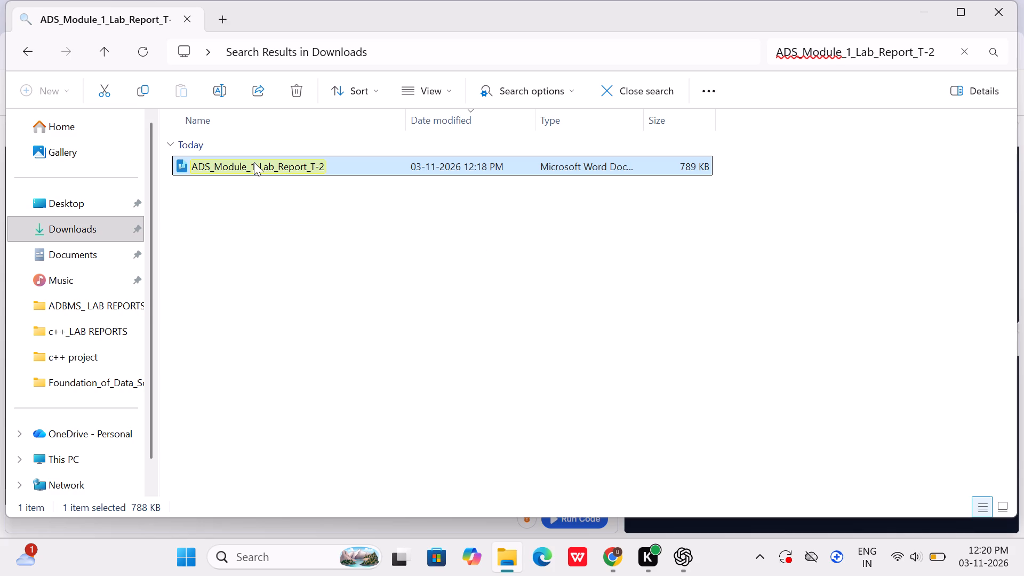
{"action": "left_click", "coordinate": [254, 162]}
{"action": "left_click", "coordinate": [347, 259]}
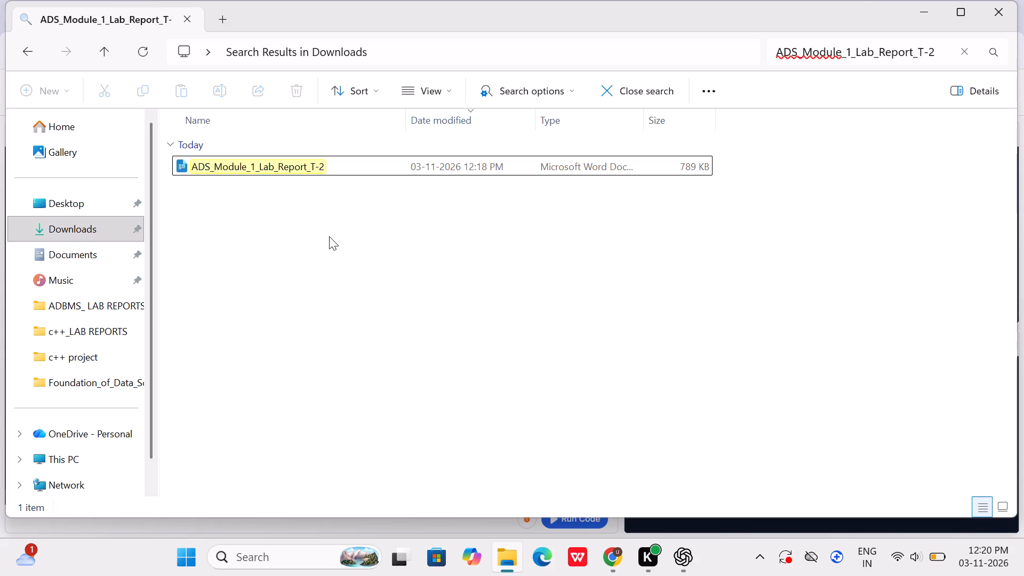
{"action": "left_click", "coordinate": [259, 162]}
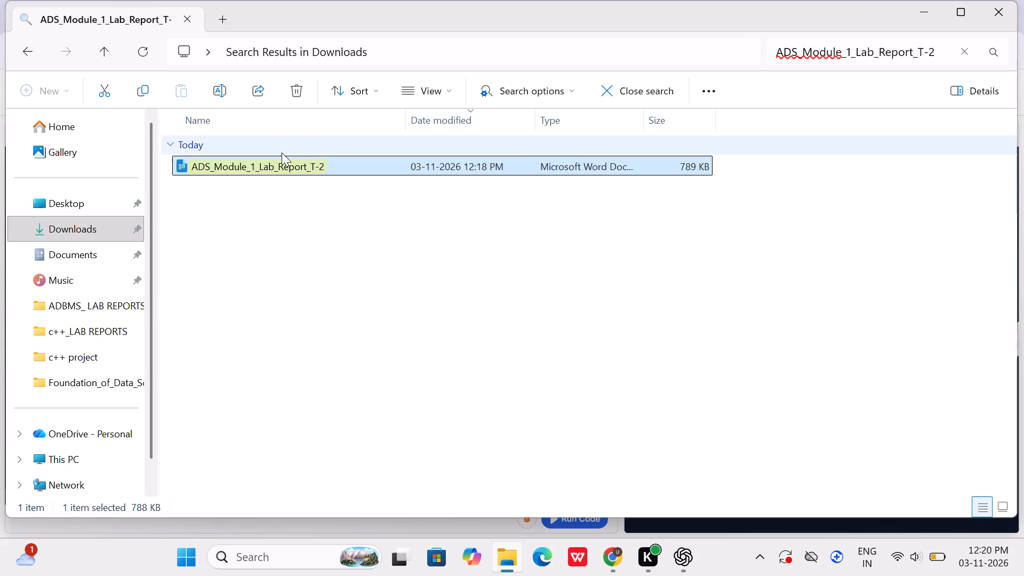
{"action": "right_click", "coordinate": [180, 112]}
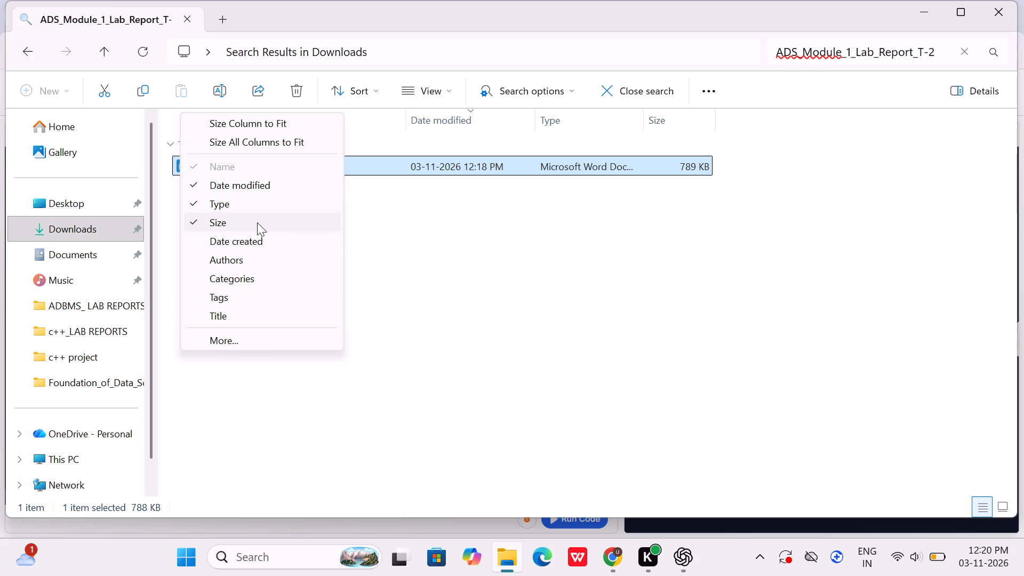
{"action": "left_click", "coordinate": [254, 198]}
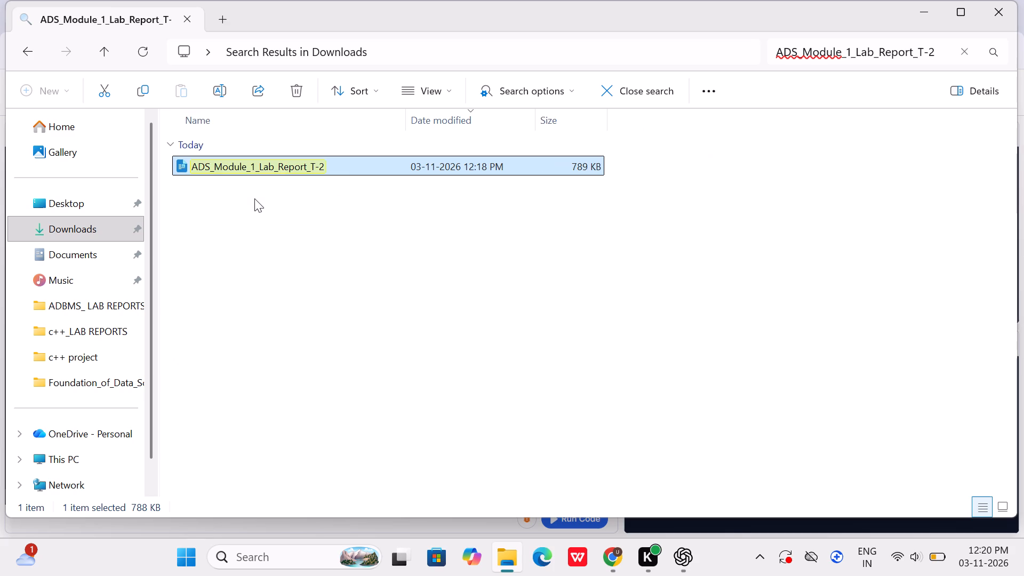
Rename the found ADS_Module_1_Lab_Report_T-2 Word document as ADS_Module_2_Lab_Report_T-2 and select it in the Downloads folder.
{"action": "left_click", "coordinate": [246, 165]}
{"action": "double_click", "coordinate": [246, 165]}
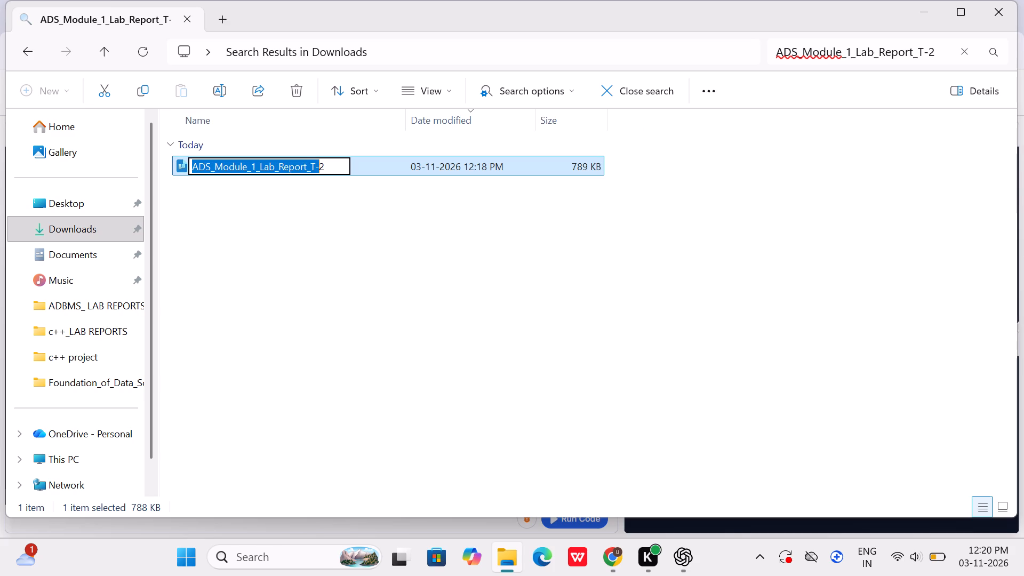
{"action": "left_click", "coordinate": [255, 164]}
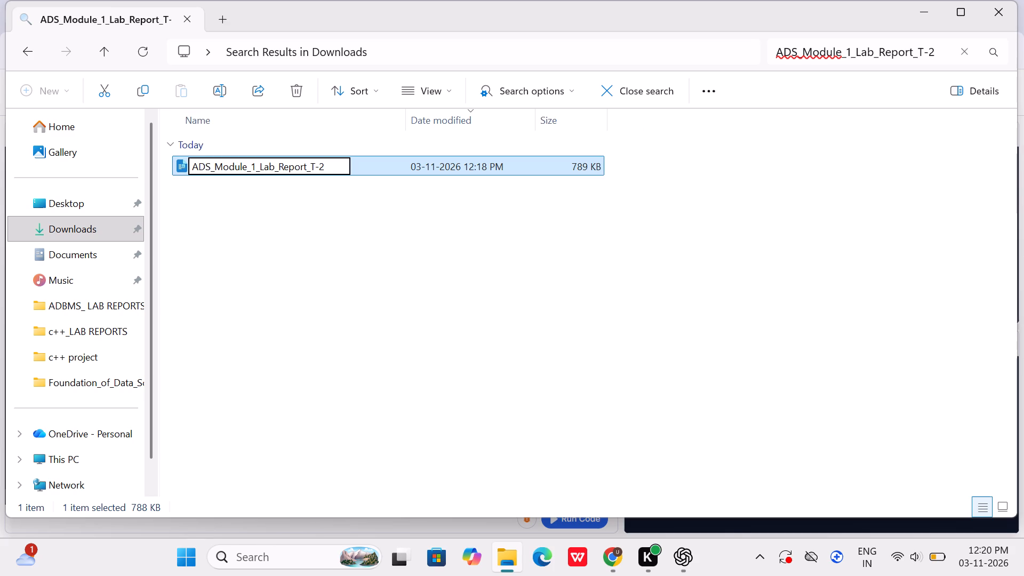
{"action": "key", "text": "BackSpace"}
{"action": "key", "text": "2"}
{"action": "key", "text": "Return"}
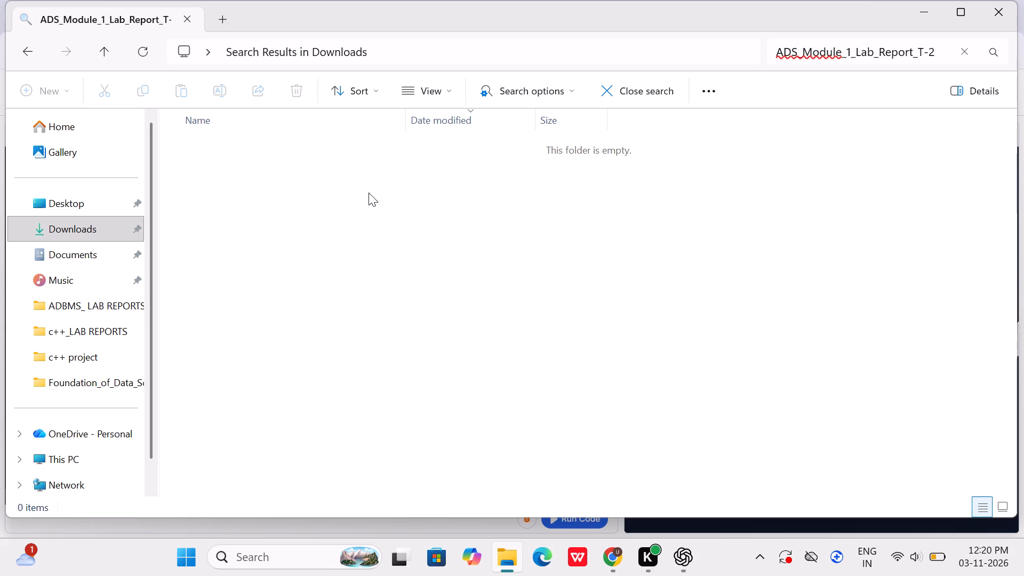
{"action": "left_click", "coordinate": [106, 226]}
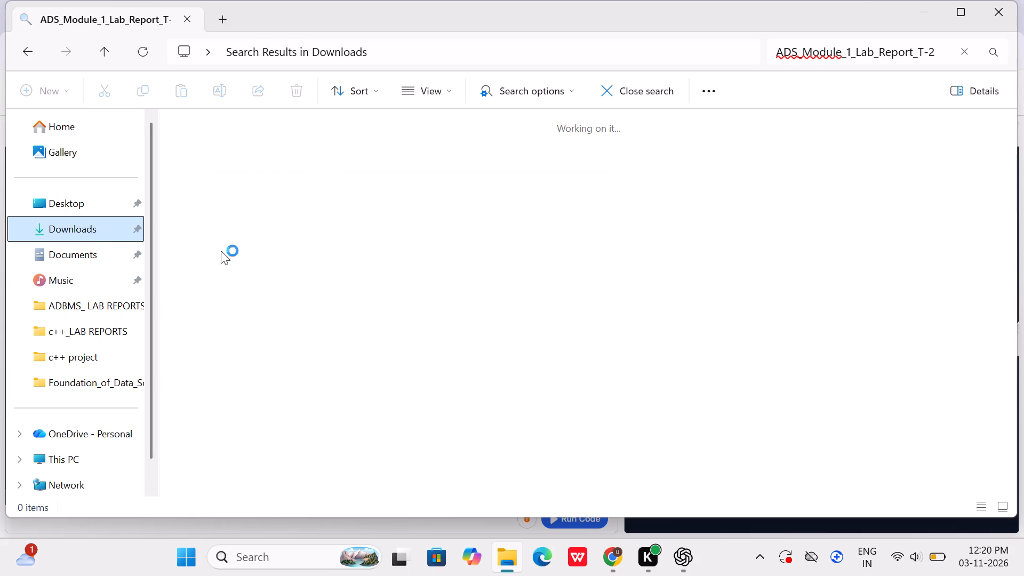
{"action": "left_click", "coordinate": [453, 161]}
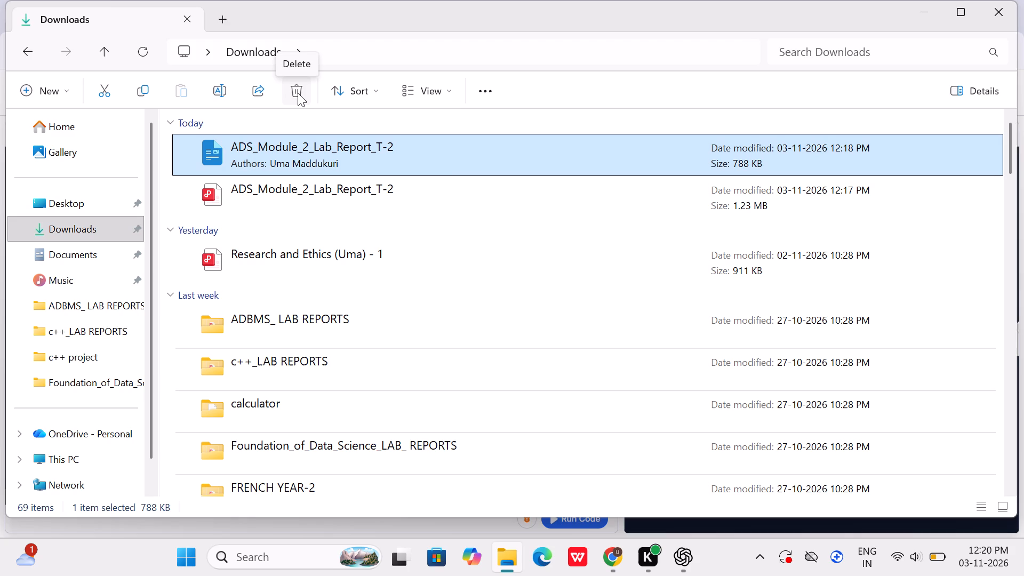
Delete the Word document whose name starts with ADS_Module_1_Lab_Report_Hashing_TwoPointe from the Desktop folder.
{"action": "left_click", "coordinate": [85, 213]}
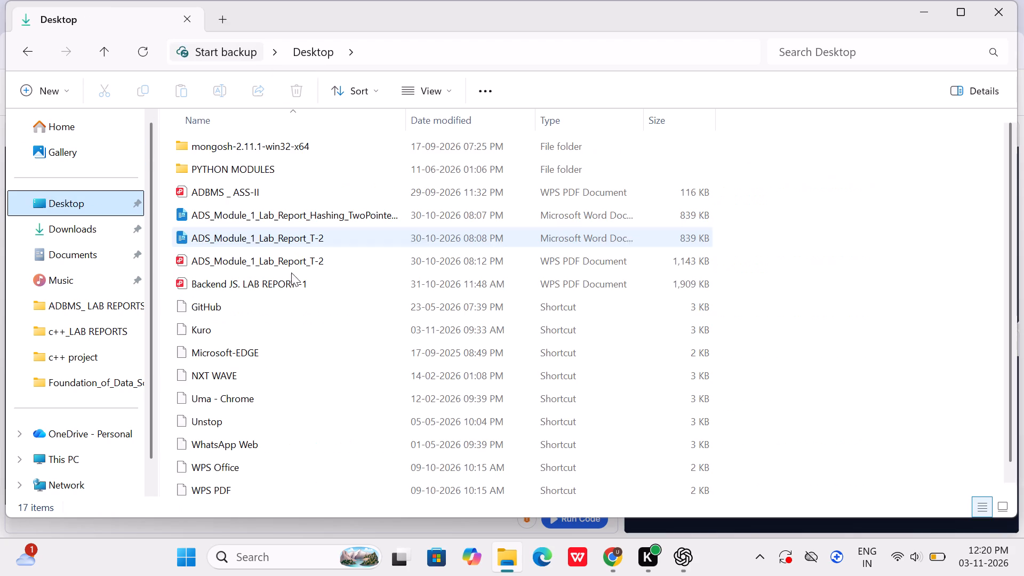
{"action": "scroll", "coordinate": [338, 290], "scroll_direction": "down", "scroll_amount": 2}
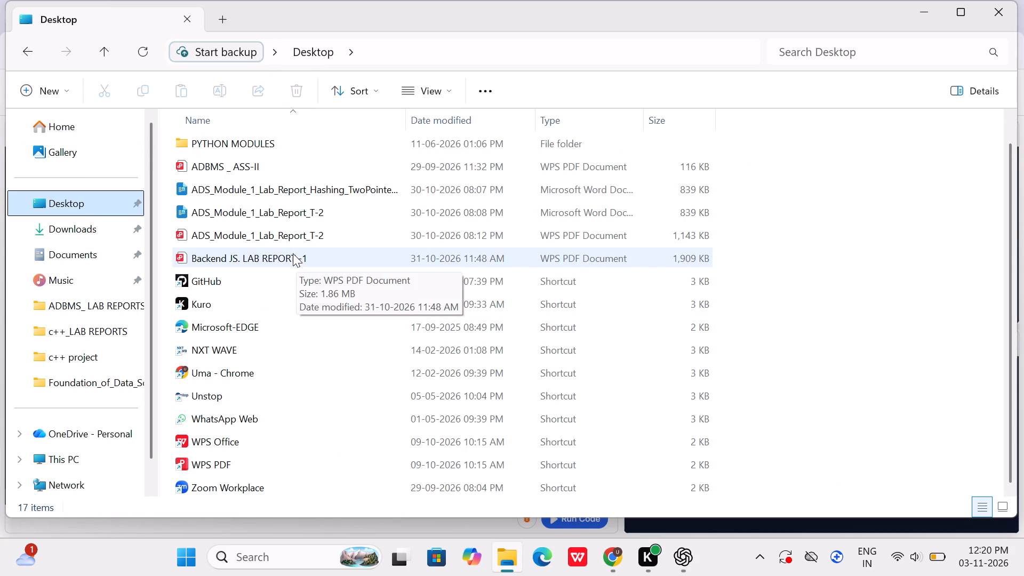
{"action": "left_click", "coordinate": [272, 196]}
{"action": "left_click", "coordinate": [295, 90]}
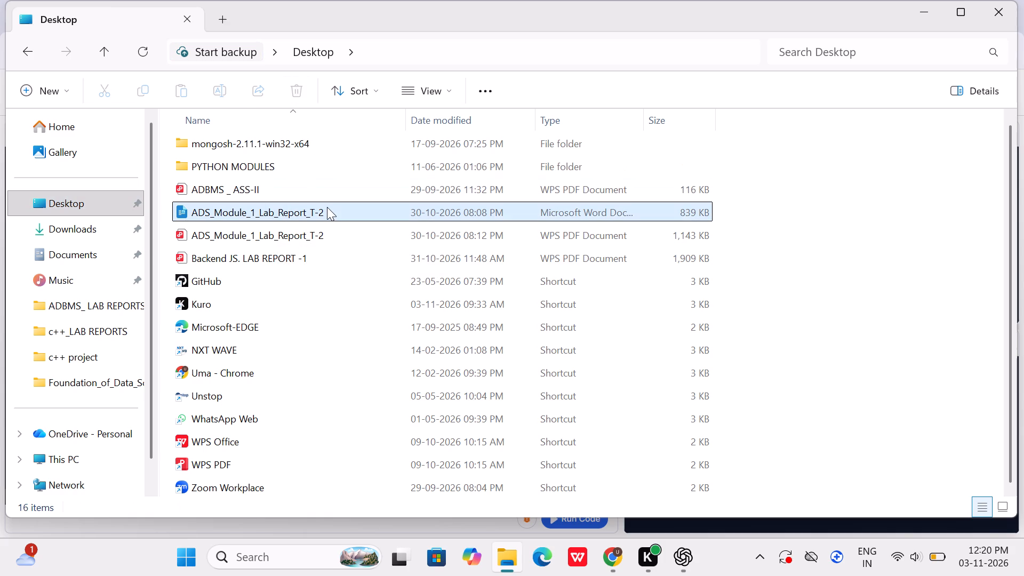
Open the Backend JS. LAB REPORT -1 PDF from the Desktop folder, check its first pages, and close it.
{"action": "left_click", "coordinate": [109, 229]}
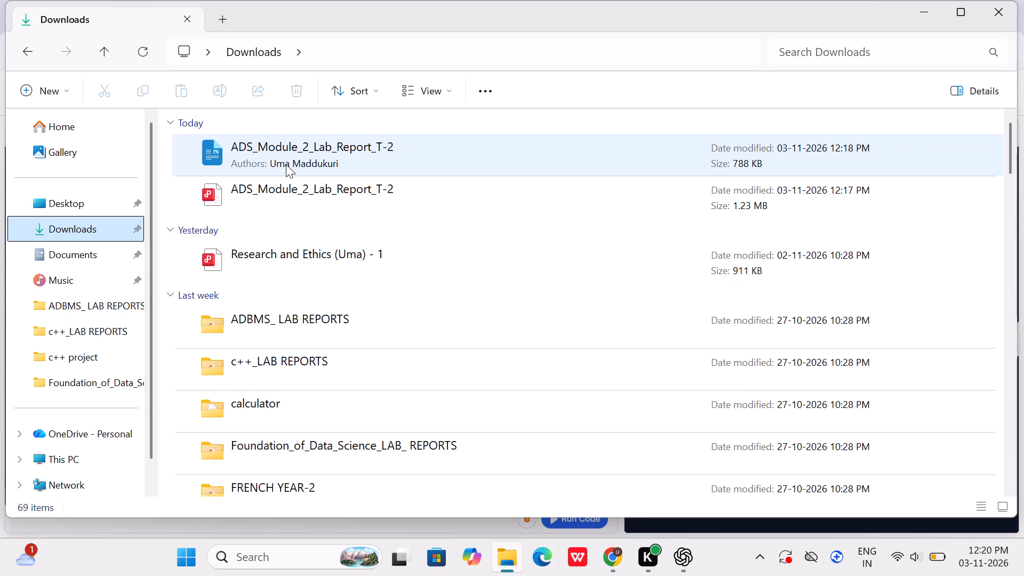
{"action": "left_click", "coordinate": [82, 205]}
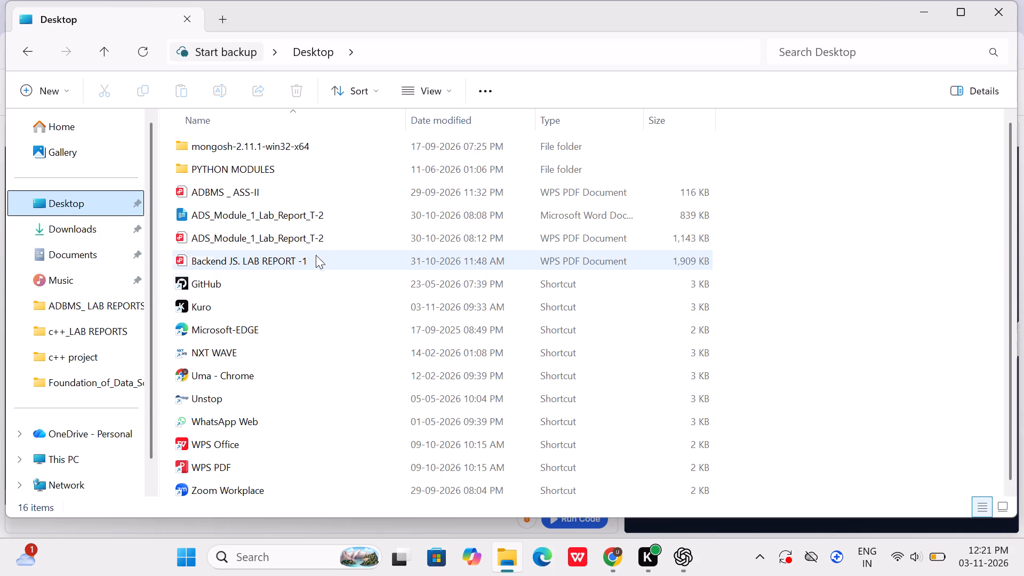
{"action": "double_click", "coordinate": [309, 252]}
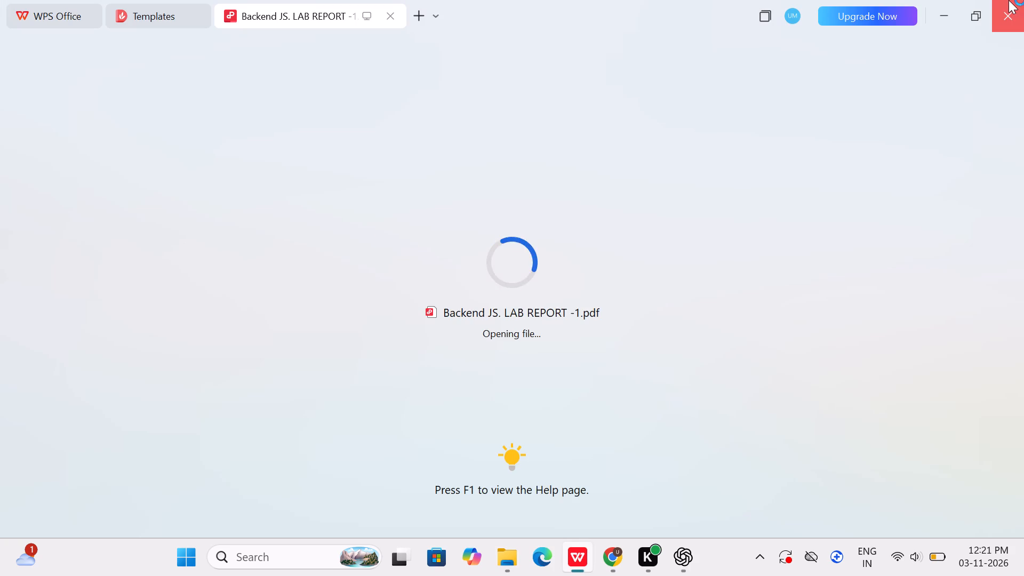
{"action": "left_click", "coordinate": [1009, 0]}
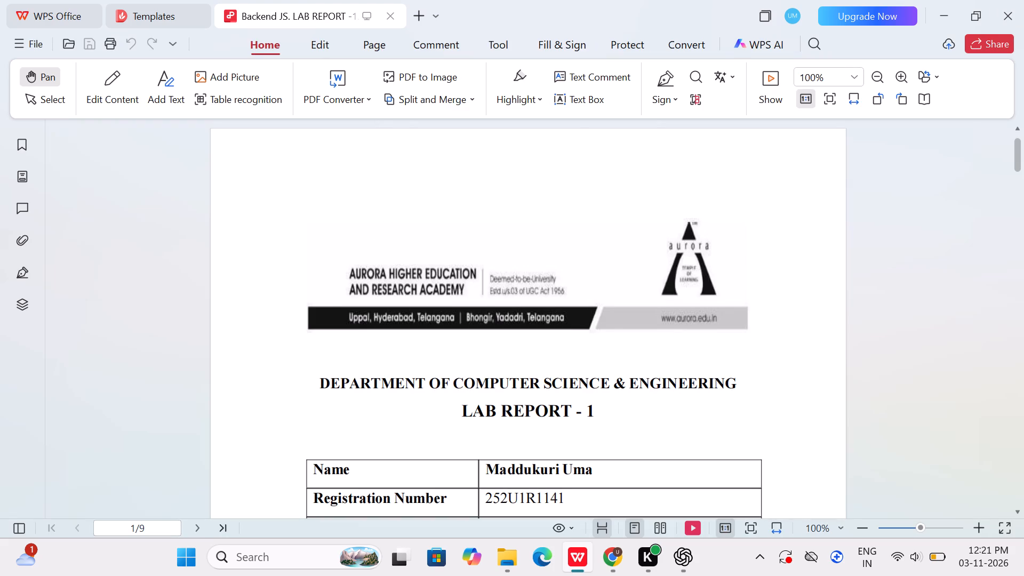
{"action": "scroll", "coordinate": [502, 415], "scroll_direction": "down", "scroll_amount": 11}
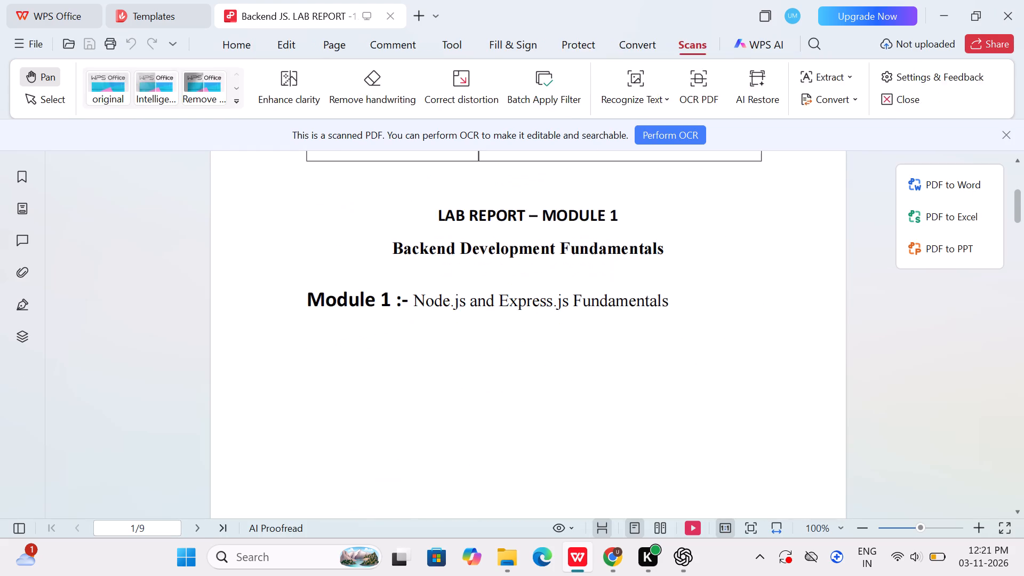
{"action": "scroll", "coordinate": [502, 415], "scroll_direction": "down", "scroll_amount": 11}
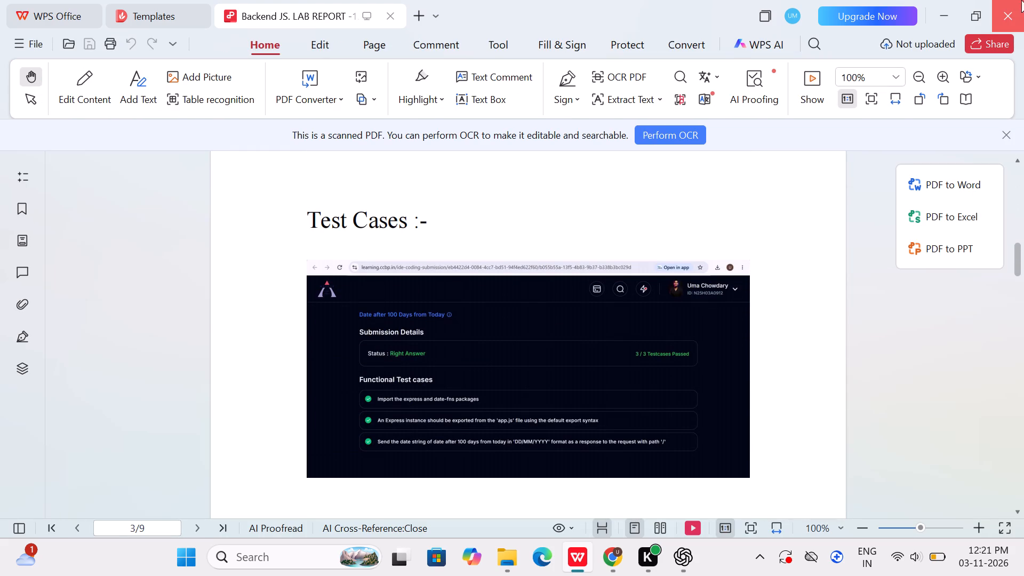
{"action": "left_click", "coordinate": [998, 5]}
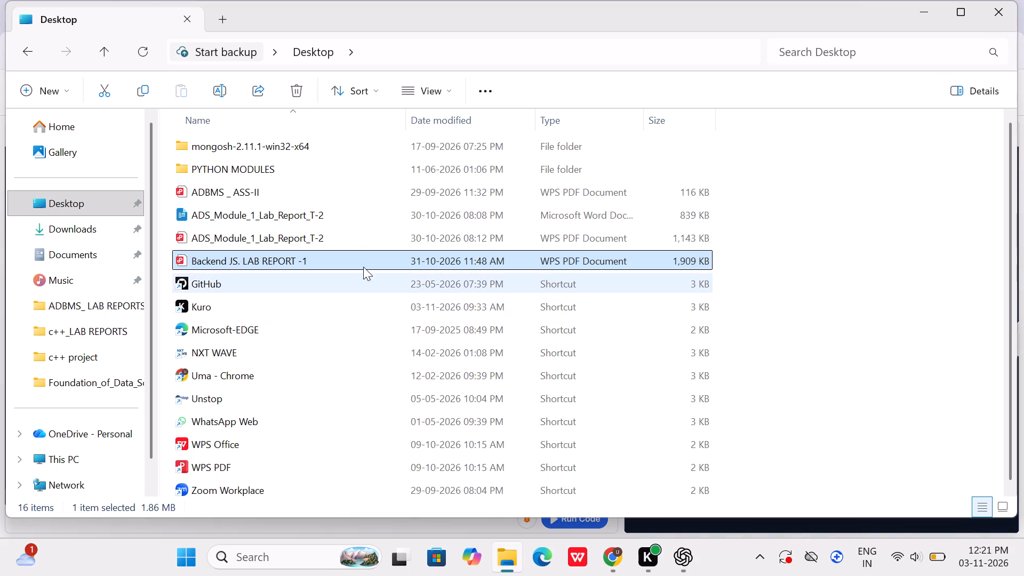
Open the ADS_Module_1_Lab_Report_T-2 PDF from the Desktop folder, check its cover page and questions, and close it.
{"action": "double_click", "coordinate": [319, 242]}
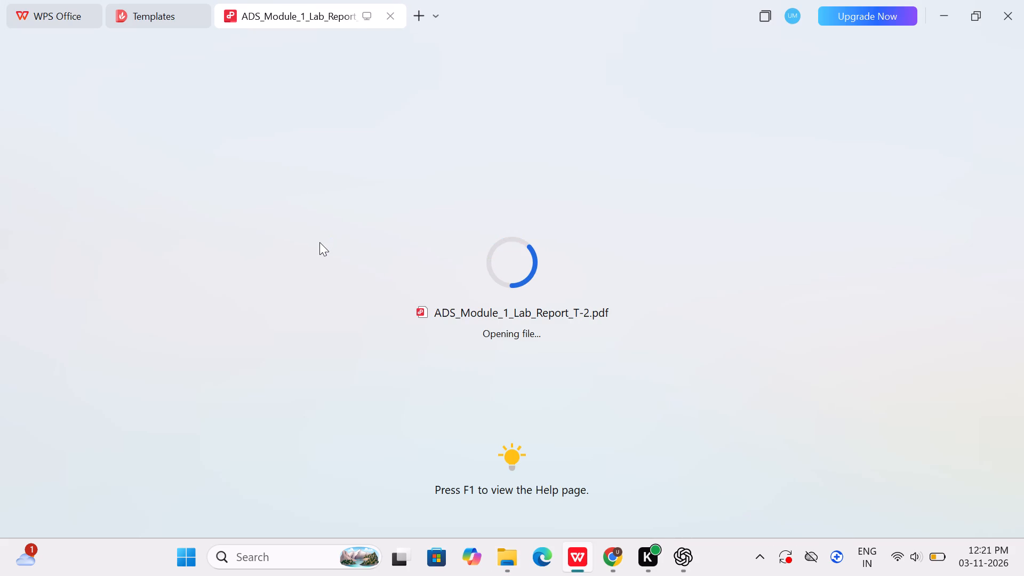
{"action": "scroll", "coordinate": [423, 355], "scroll_direction": "down", "scroll_amount": 6}
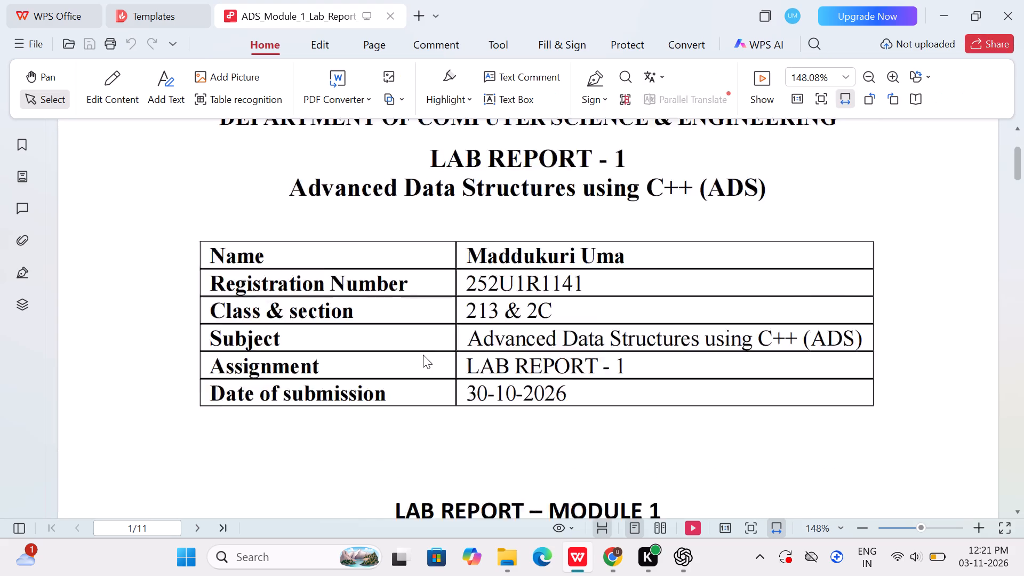
{"action": "scroll", "coordinate": [423, 355], "scroll_direction": "down", "scroll_amount": 12}
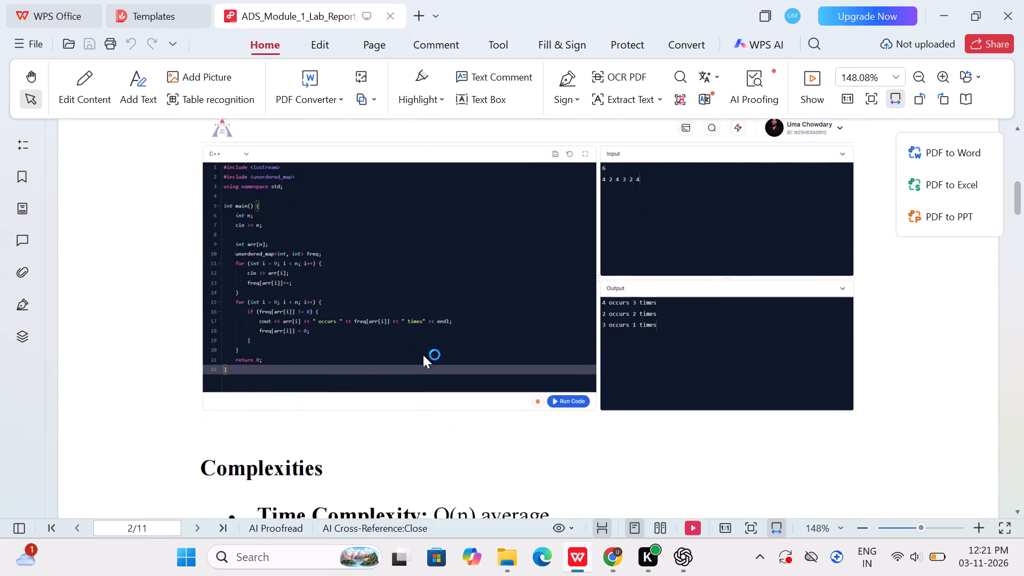
{"action": "scroll", "coordinate": [423, 355], "scroll_direction": "down", "scroll_amount": 4, "text": "ctrl"}
{"action": "scroll", "coordinate": [423, 355], "scroll_direction": "down", "scroll_amount": 18}
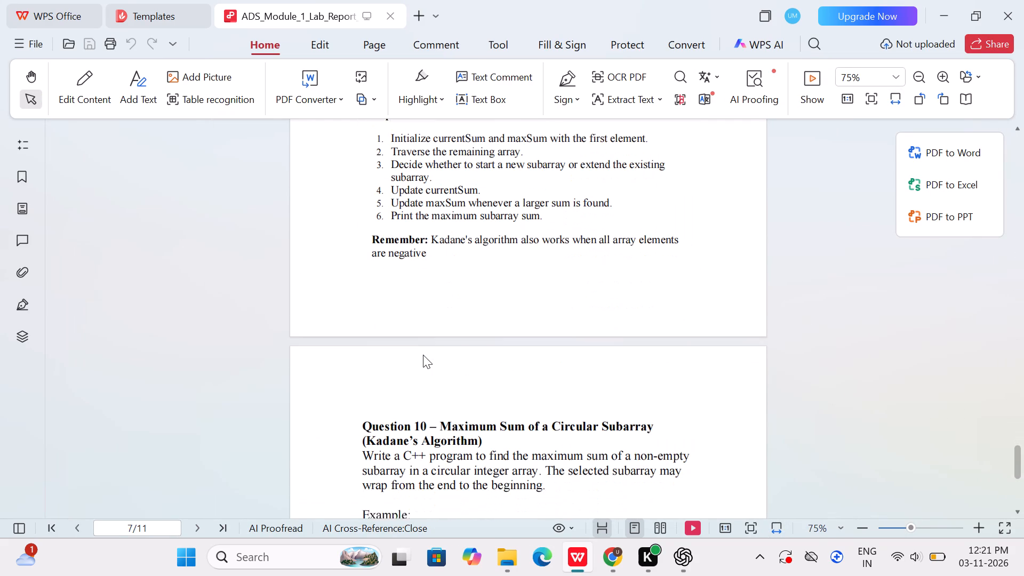
{"action": "left_click", "coordinate": [1023, 0]}
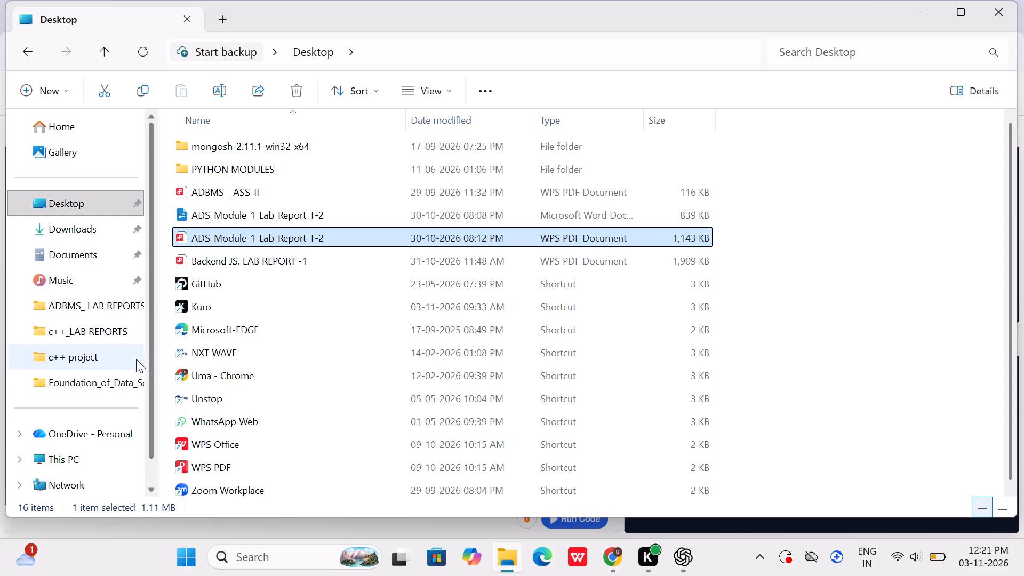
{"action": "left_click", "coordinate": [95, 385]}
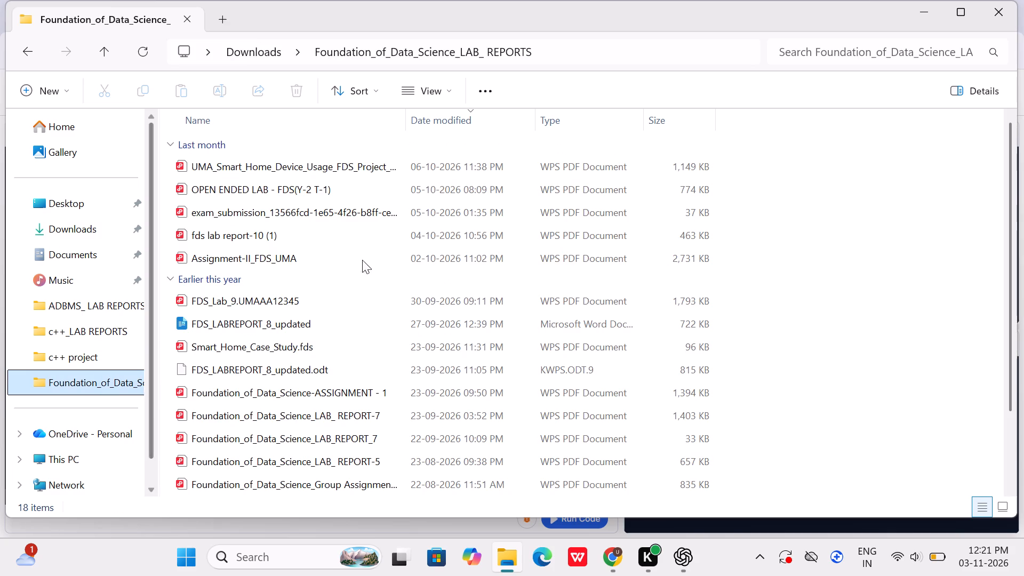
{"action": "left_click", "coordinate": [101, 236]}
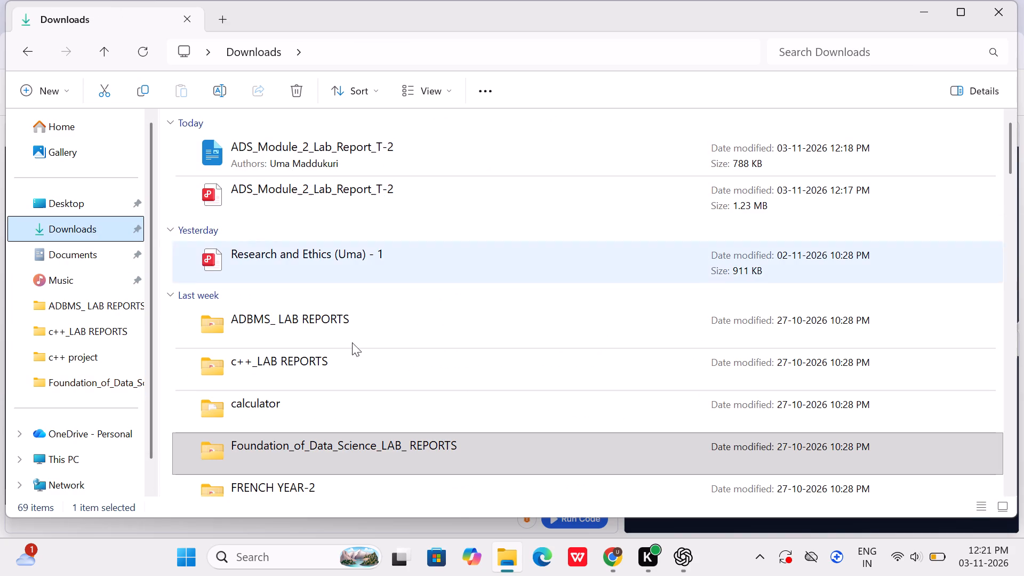
Switch to the Aurora assessments page in Chrome and upload the previewed ADS_Module_2_Lab_Report_T-2 PDF from Downloads for Lab Report 2.
{"action": "left_click", "coordinate": [606, 569]}
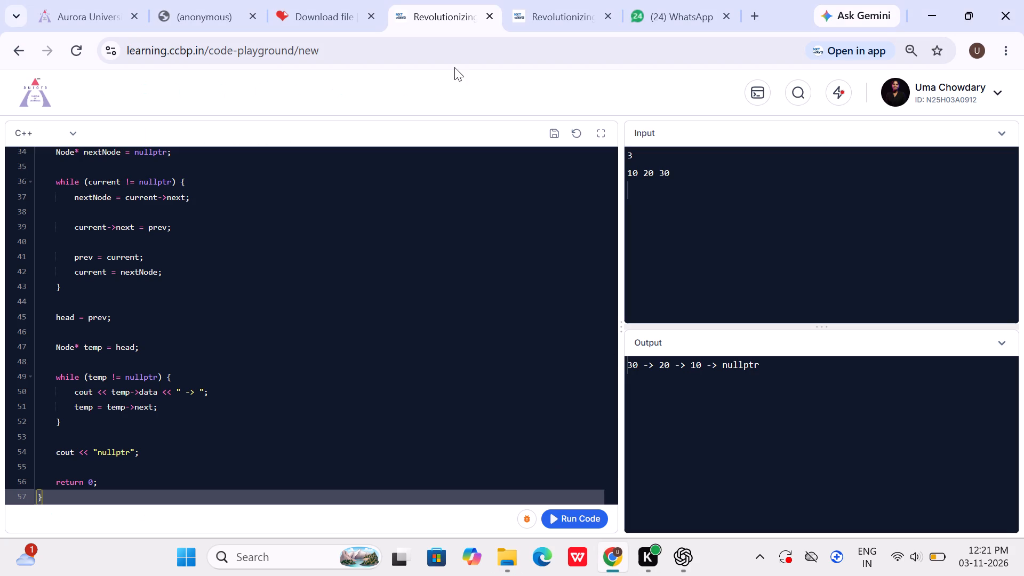
{"action": "left_click", "coordinate": [94, 0]}
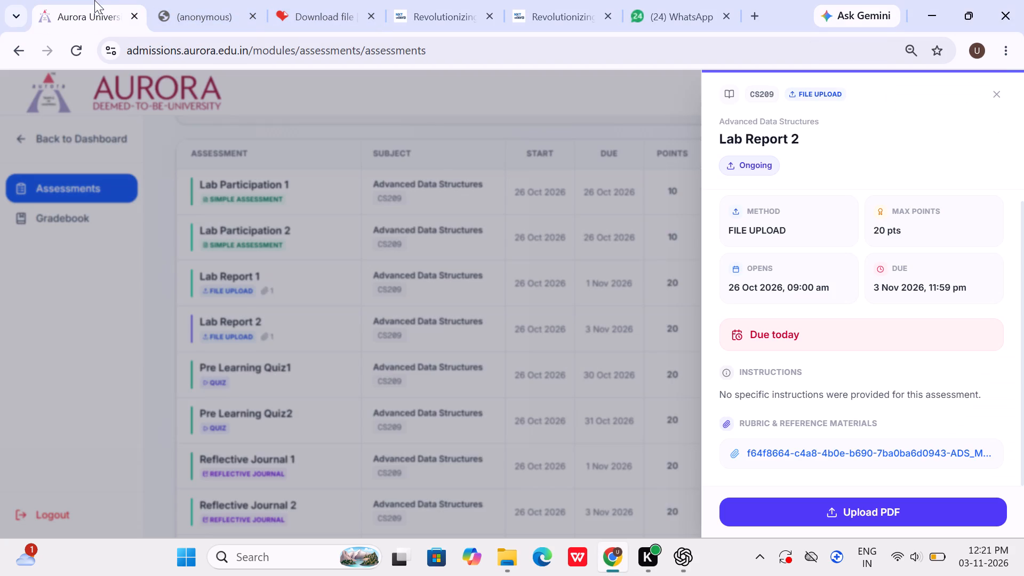
{"action": "left_click", "coordinate": [557, 275]}
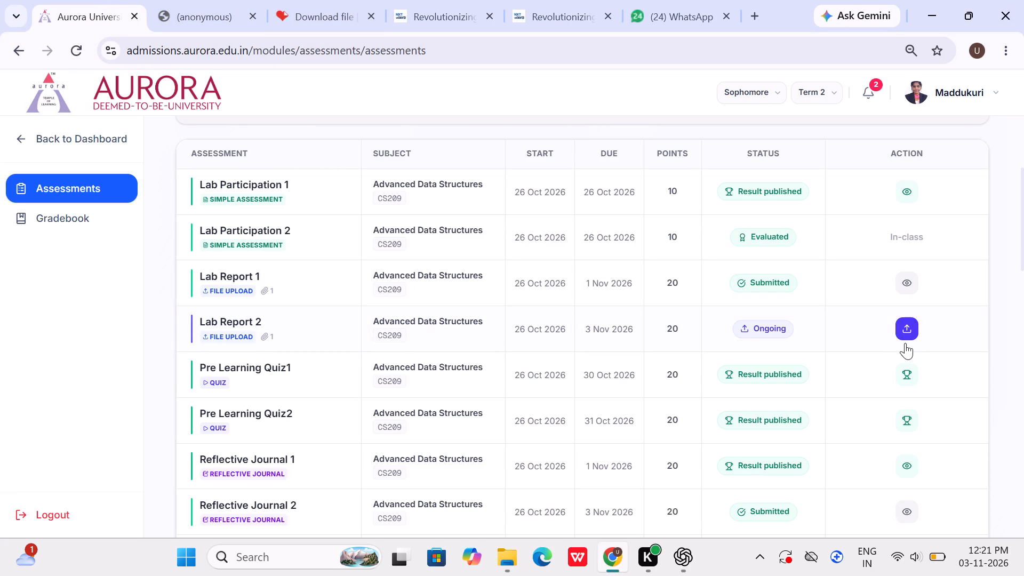
{"action": "left_click", "coordinate": [905, 324]}
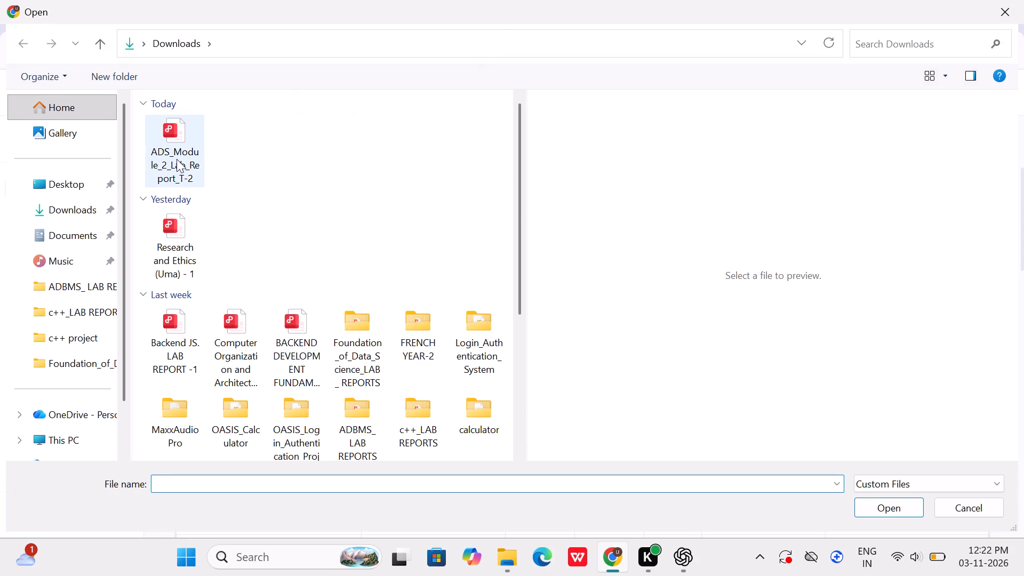
{"action": "left_click", "coordinate": [177, 159]}
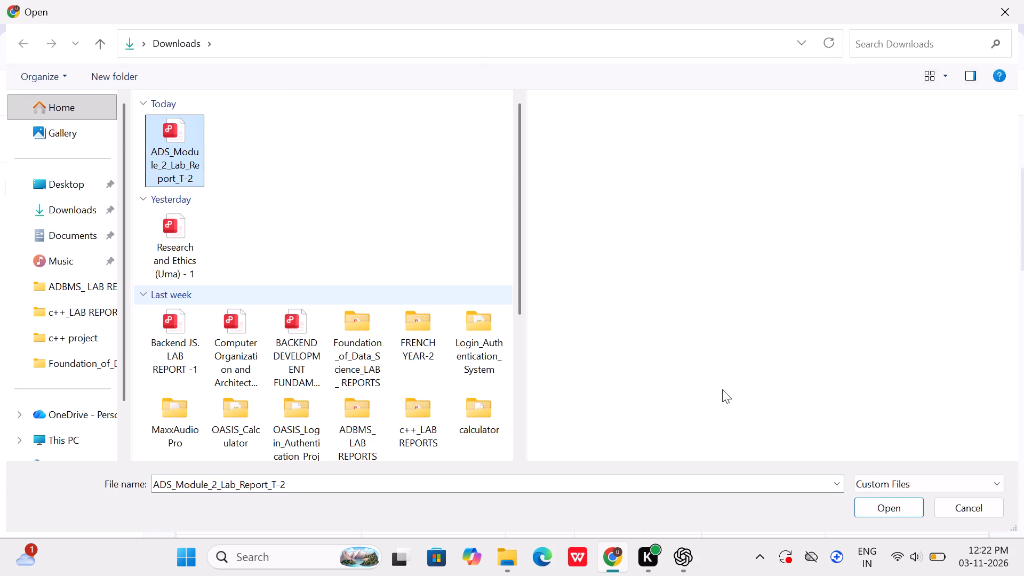
{"action": "scroll", "coordinate": [722, 389], "scroll_direction": "down", "scroll_amount": 2}
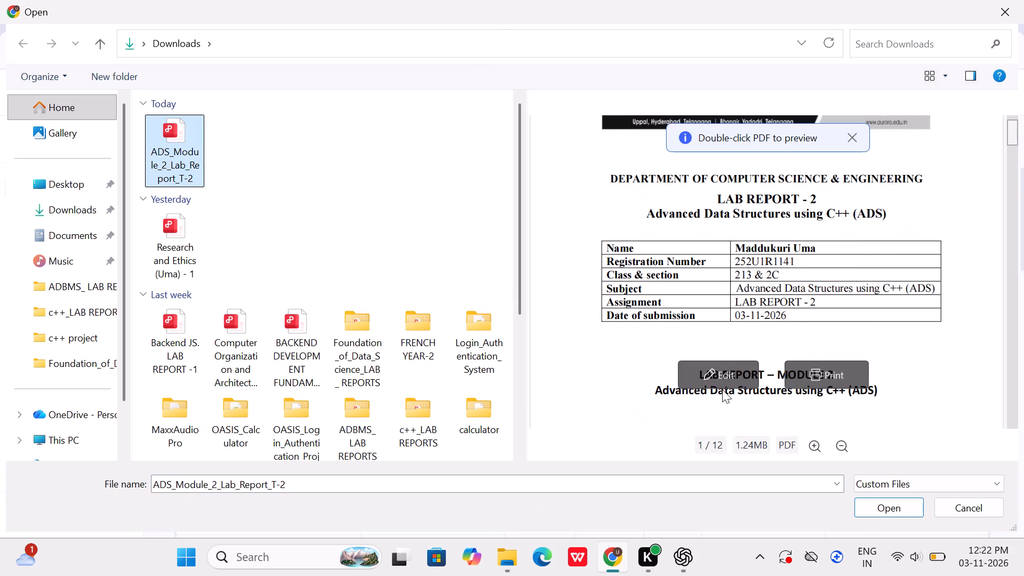
{"action": "scroll", "coordinate": [722, 389], "scroll_direction": "down", "scroll_amount": 4}
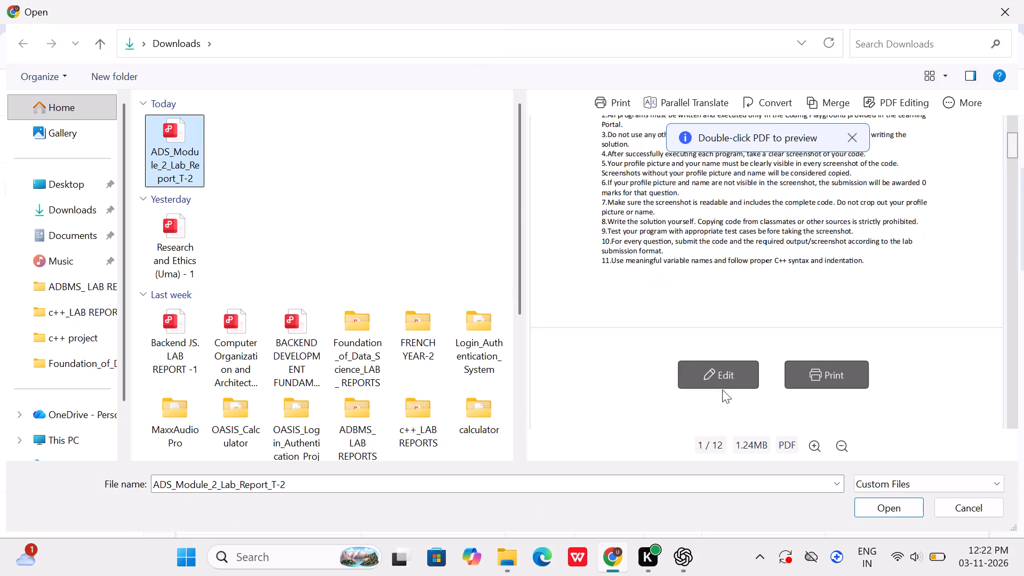
{"action": "scroll", "coordinate": [722, 389], "scroll_direction": "down", "scroll_amount": 2}
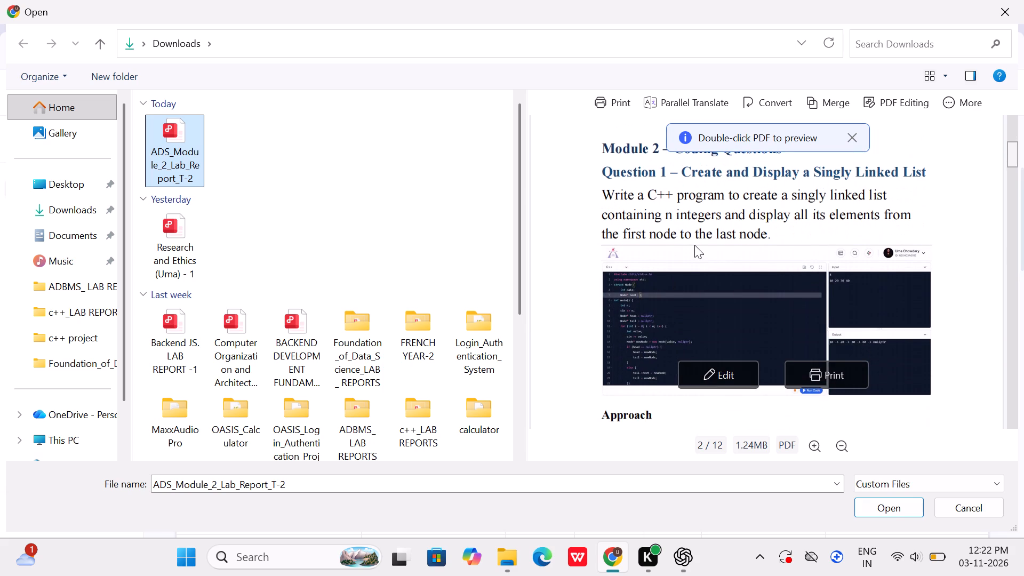
{"action": "scroll", "coordinate": [694, 245], "scroll_direction": "down", "scroll_amount": 7}
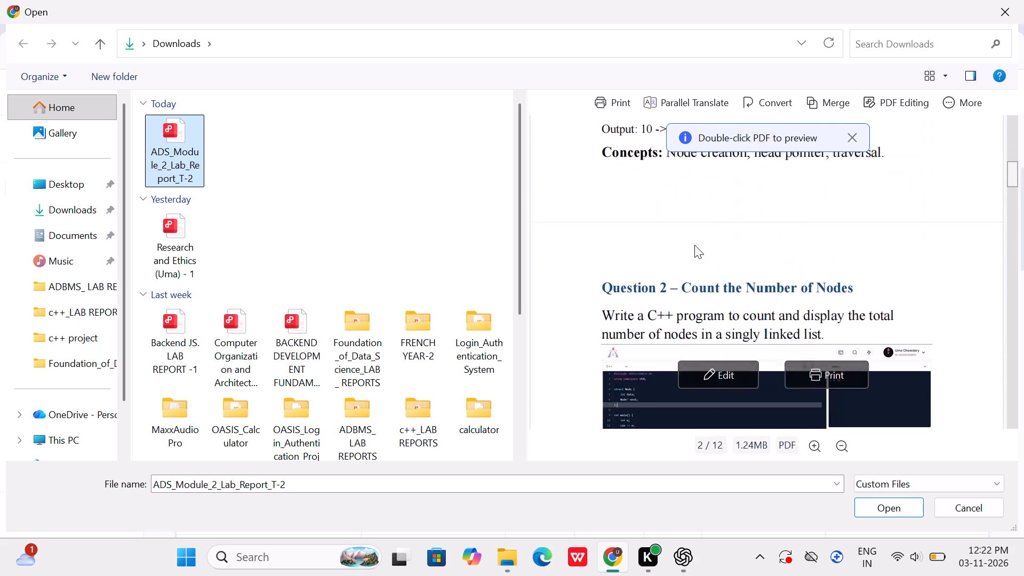
{"action": "scroll", "coordinate": [694, 245], "scroll_direction": "down", "scroll_amount": 4}
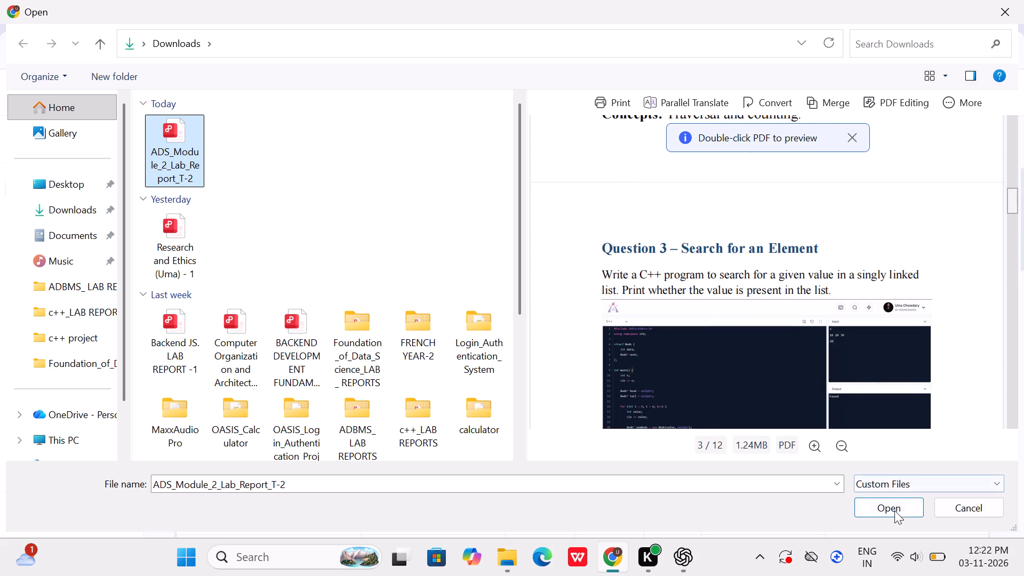
{"action": "left_click", "coordinate": [893, 513]}
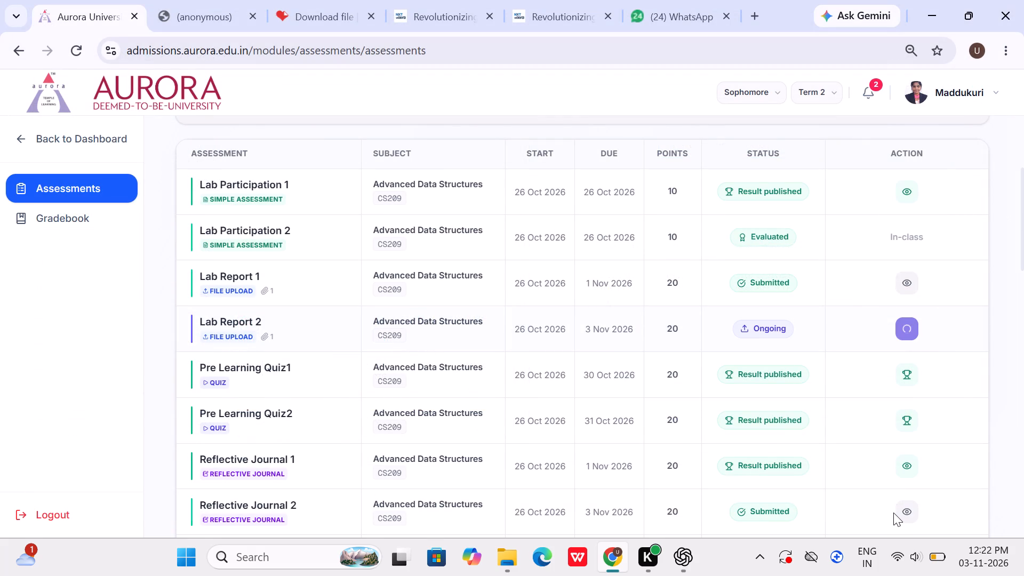
{"action": "scroll", "coordinate": [696, 406], "scroll_direction": "up", "scroll_amount": 5}
{"action": "scroll", "coordinate": [696, 406], "scroll_direction": "down", "scroll_amount": 2}
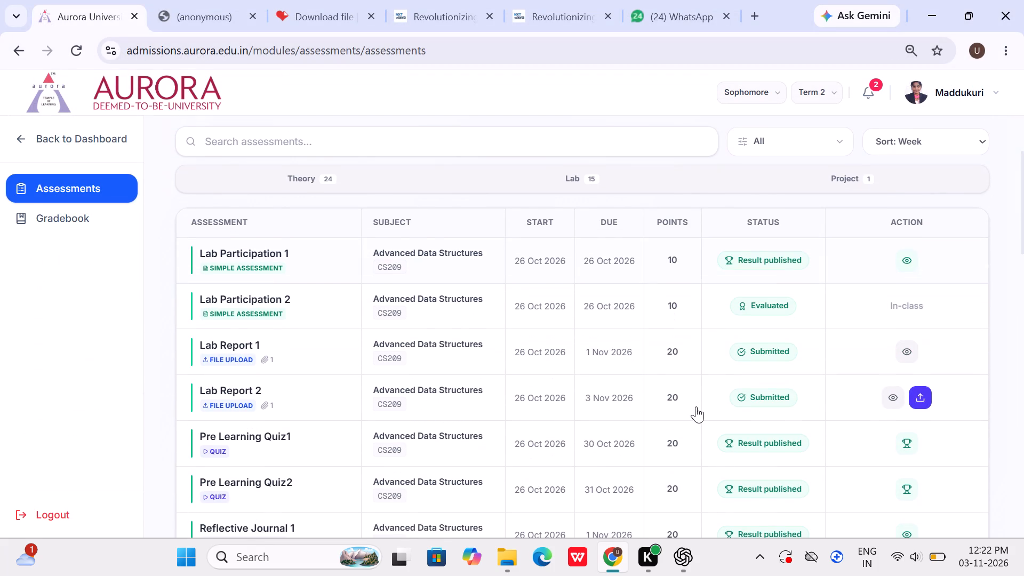
{"action": "scroll", "coordinate": [696, 406], "scroll_direction": "down", "scroll_amount": 3}
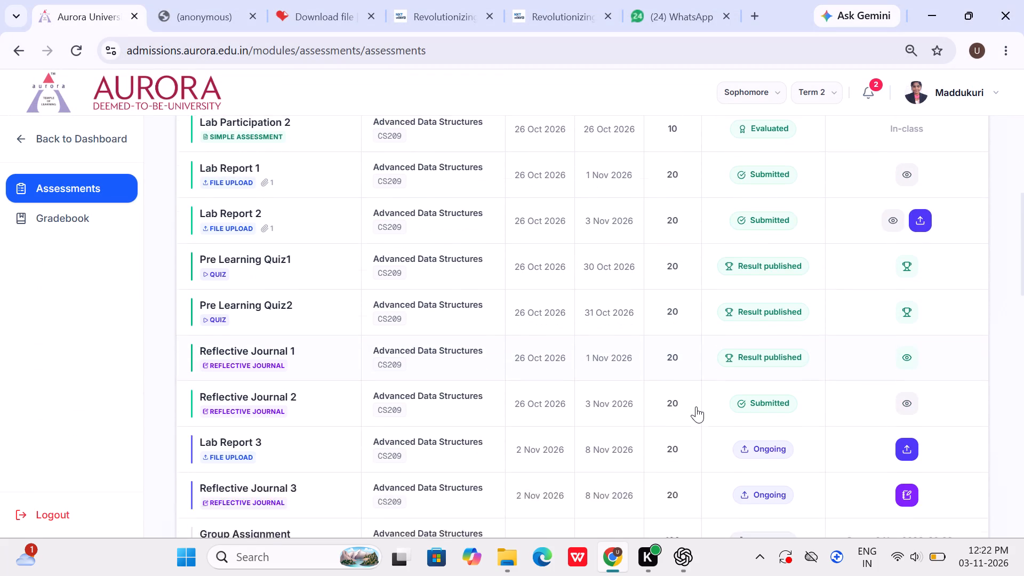
Review the assessment lists for Advanced Data Structures, Computer organization and Architecture, and Linear Algebra Essentials to check submission statuses.
{"action": "scroll", "coordinate": [696, 406], "scroll_direction": "down", "scroll_amount": 1}
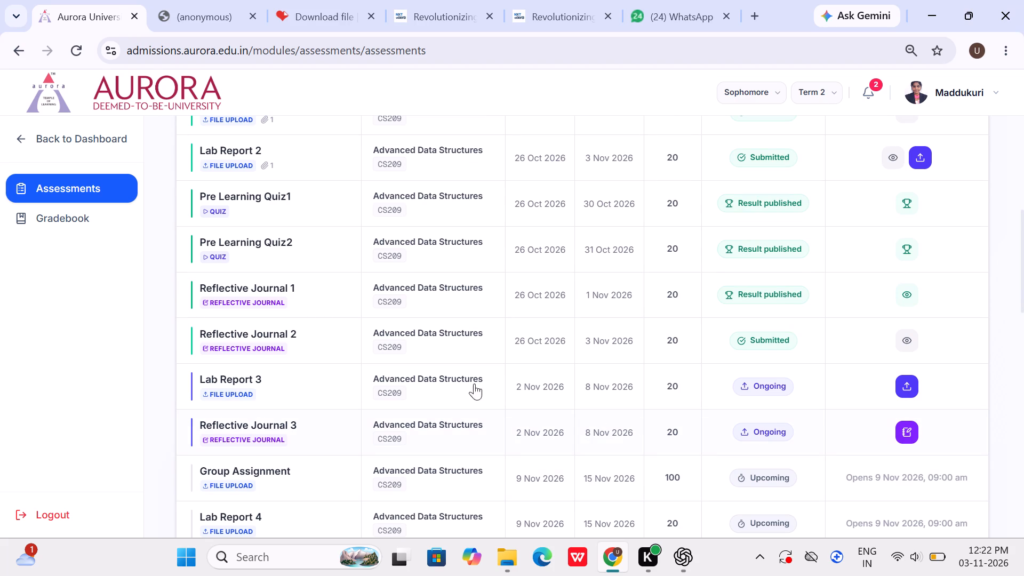
{"action": "scroll", "coordinate": [590, 410], "scroll_direction": "up", "scroll_amount": 4}
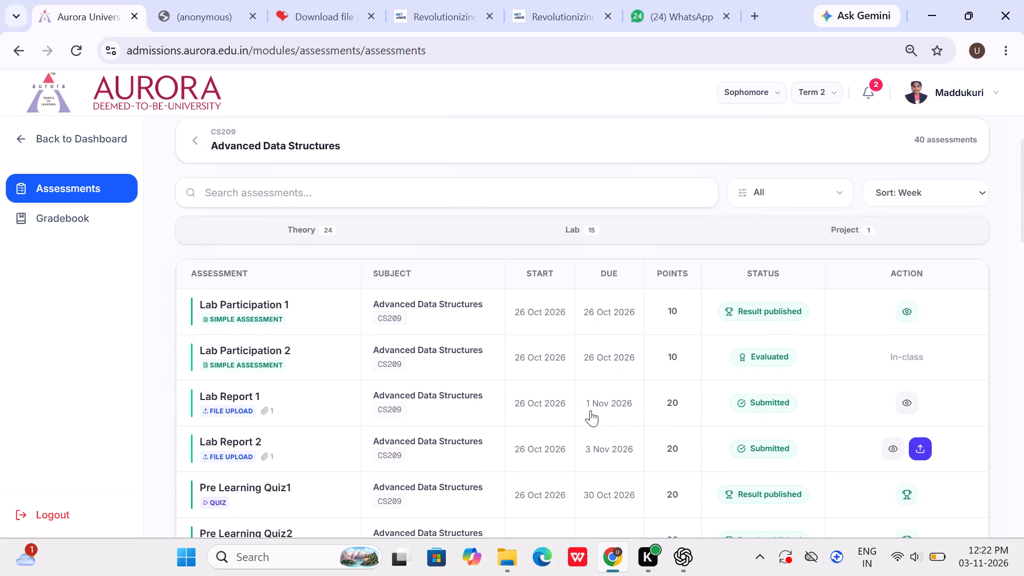
{"action": "scroll", "coordinate": [590, 410], "scroll_direction": "up", "scroll_amount": 2}
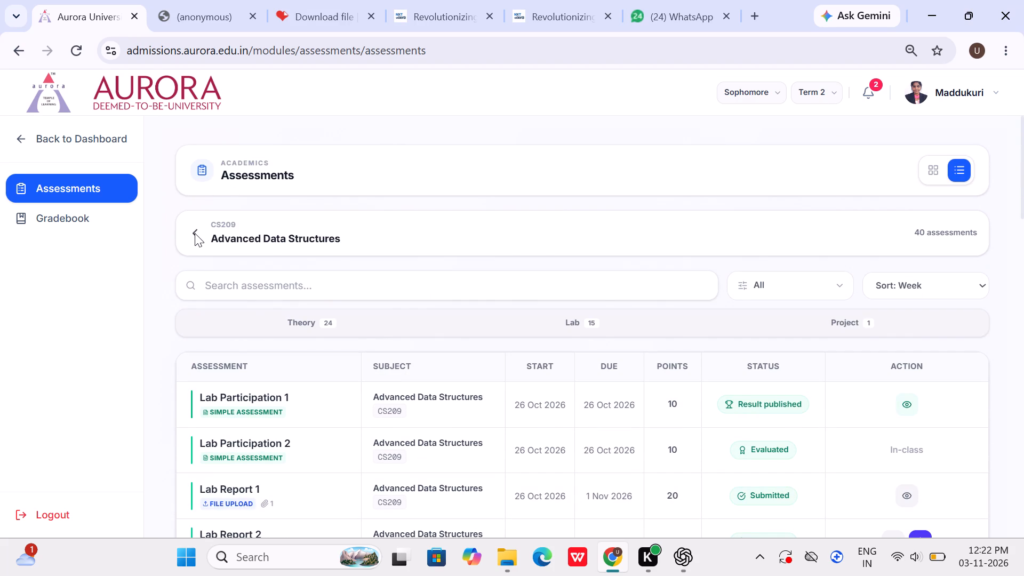
{"action": "left_click", "coordinate": [195, 233]}
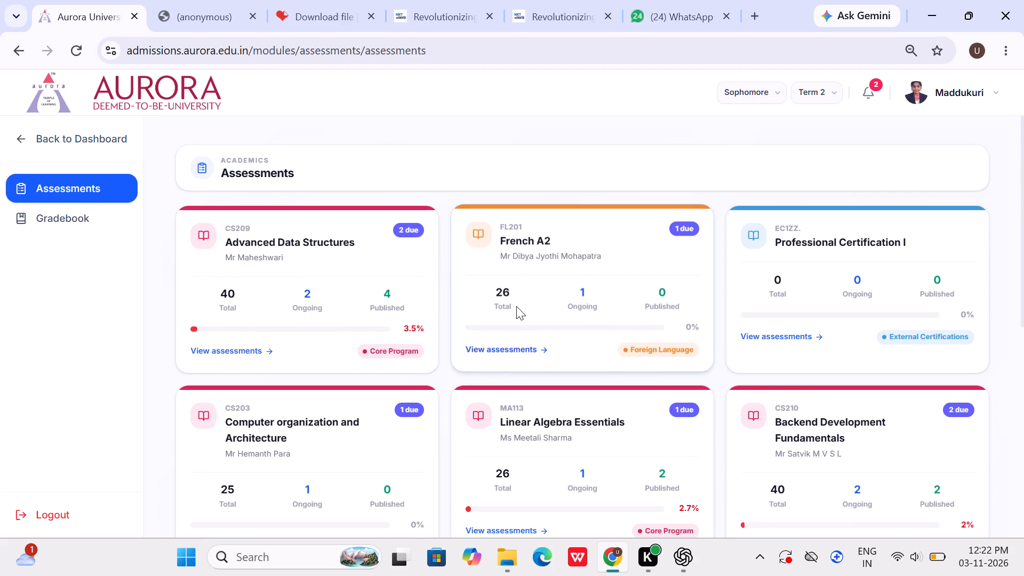
{"action": "left_click", "coordinate": [293, 452]}
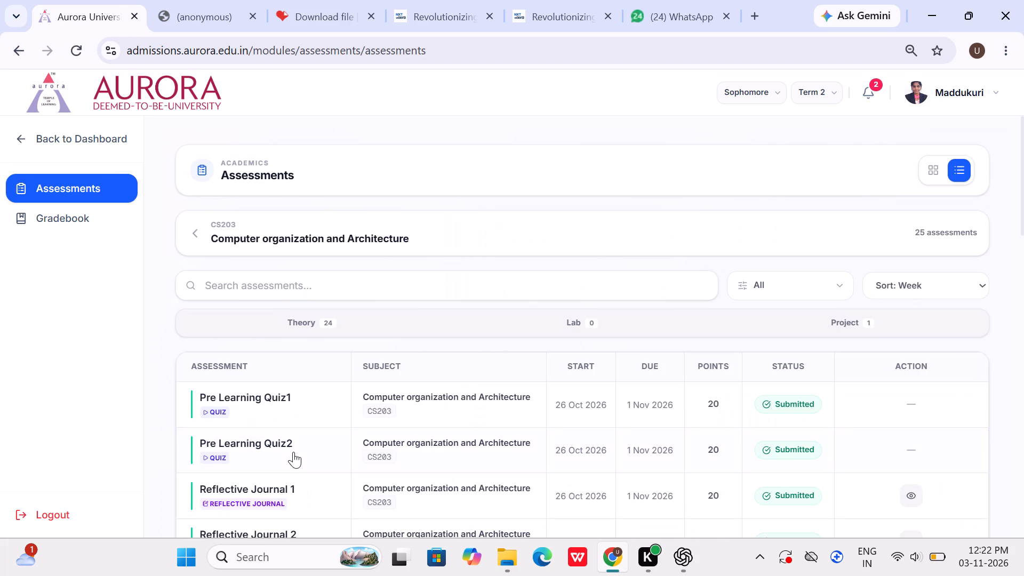
{"action": "scroll", "coordinate": [499, 428], "scroll_direction": "down", "scroll_amount": 1}
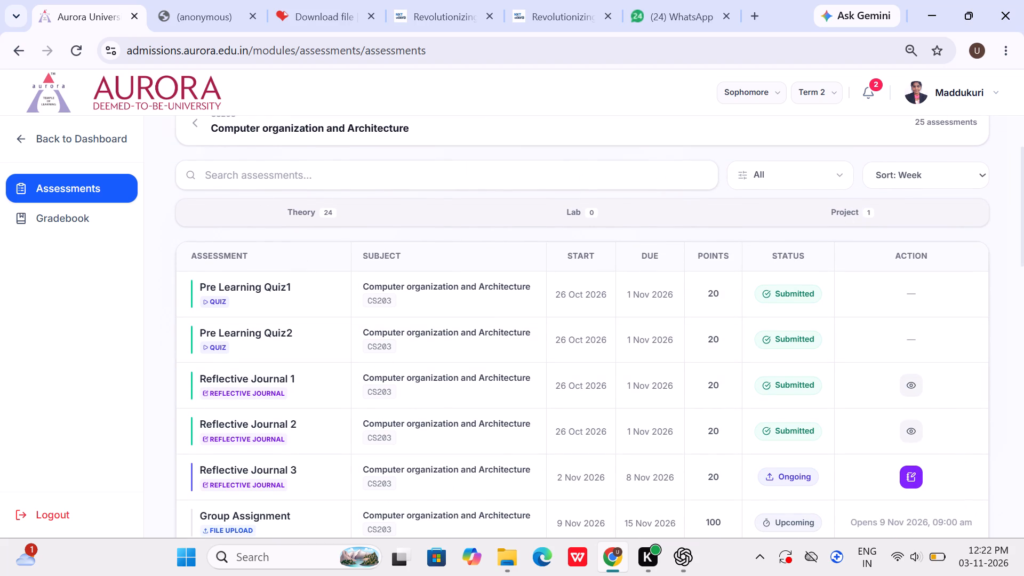
{"action": "left_click", "coordinate": [194, 126]}
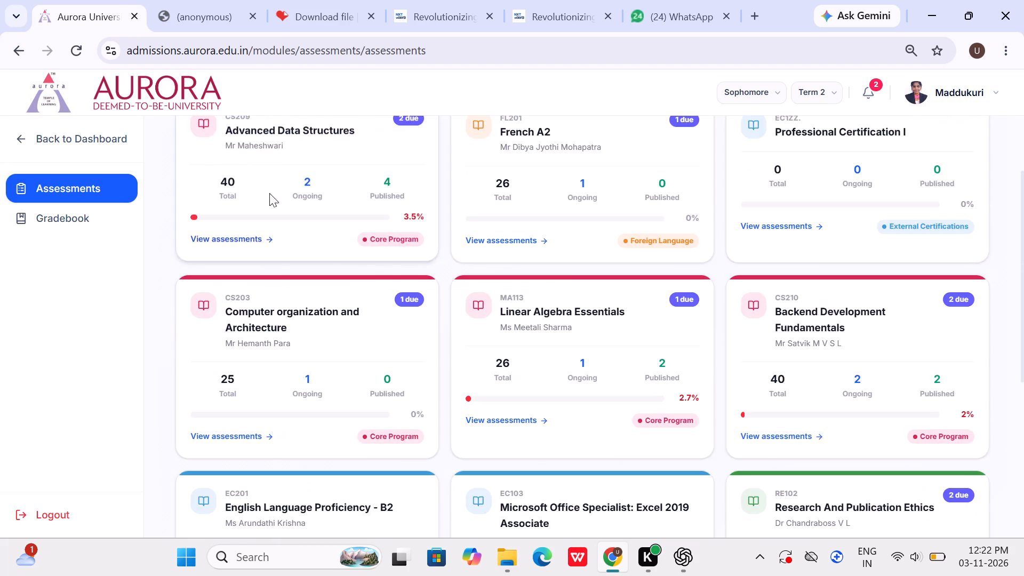
{"action": "left_click", "coordinate": [533, 345]}
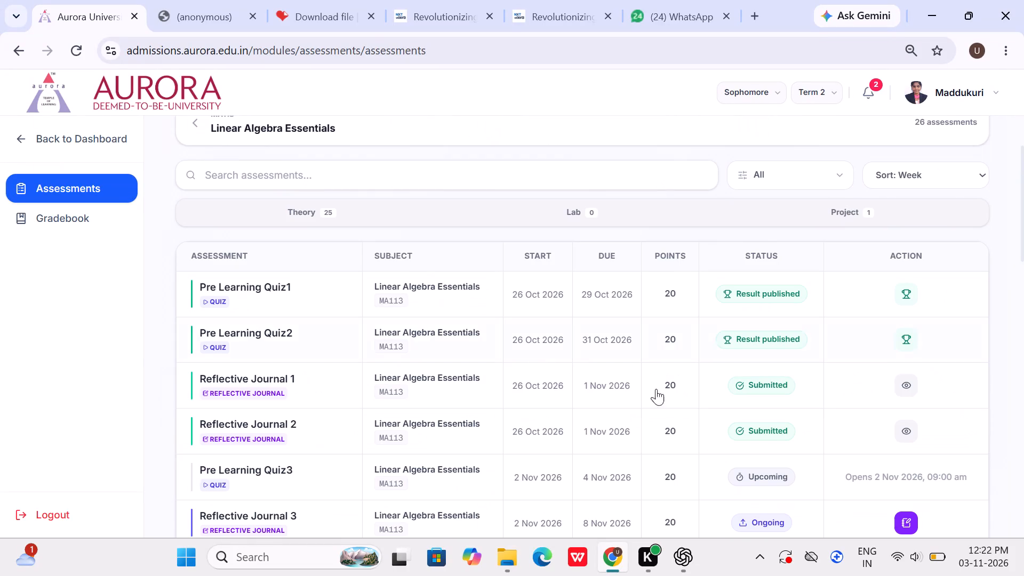
{"action": "scroll", "coordinate": [669, 396], "scroll_direction": "down", "scroll_amount": 1}
{"action": "scroll", "coordinate": [544, 361], "scroll_direction": "up", "scroll_amount": 3}
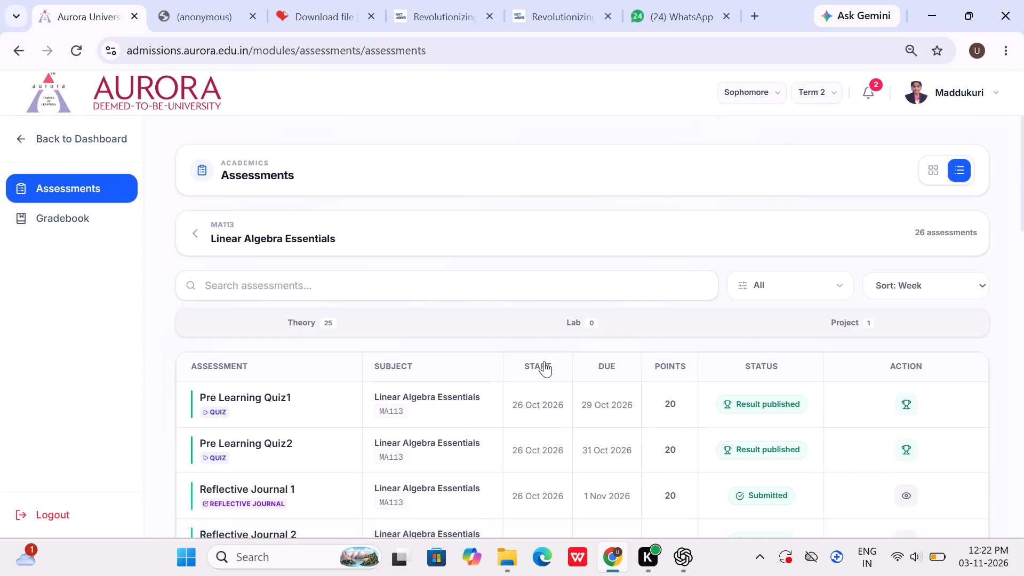
{"action": "left_click", "coordinate": [201, 231]}
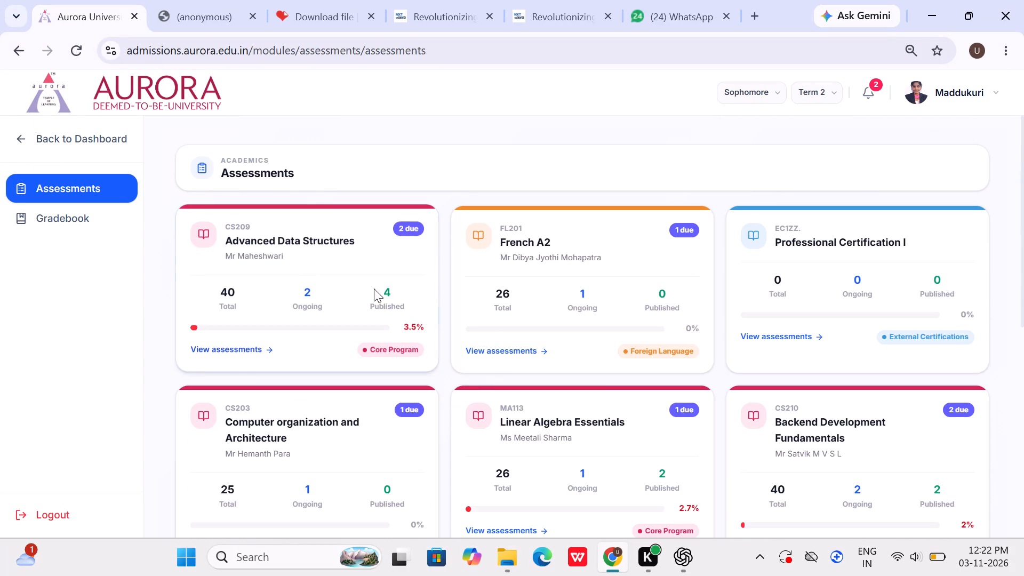
Open the Backend Development Fundamentals assessments, check the status of its lab reports, quizzes and journals, and return to the course overview.
{"action": "scroll", "coordinate": [609, 390], "scroll_direction": "down", "scroll_amount": 1}
{"action": "left_click", "coordinate": [836, 366]}
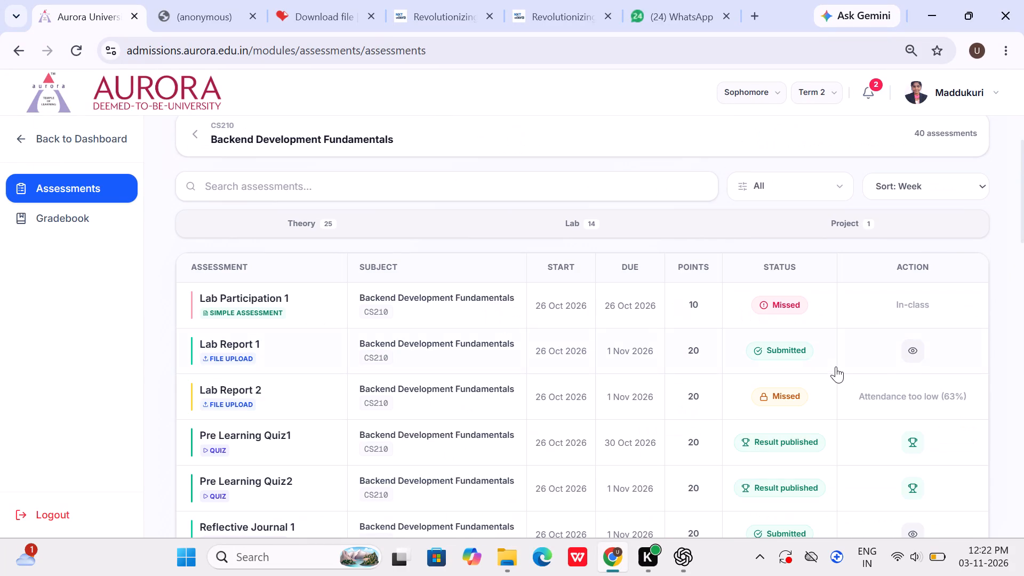
{"action": "scroll", "coordinate": [733, 403], "scroll_direction": "down", "scroll_amount": 1}
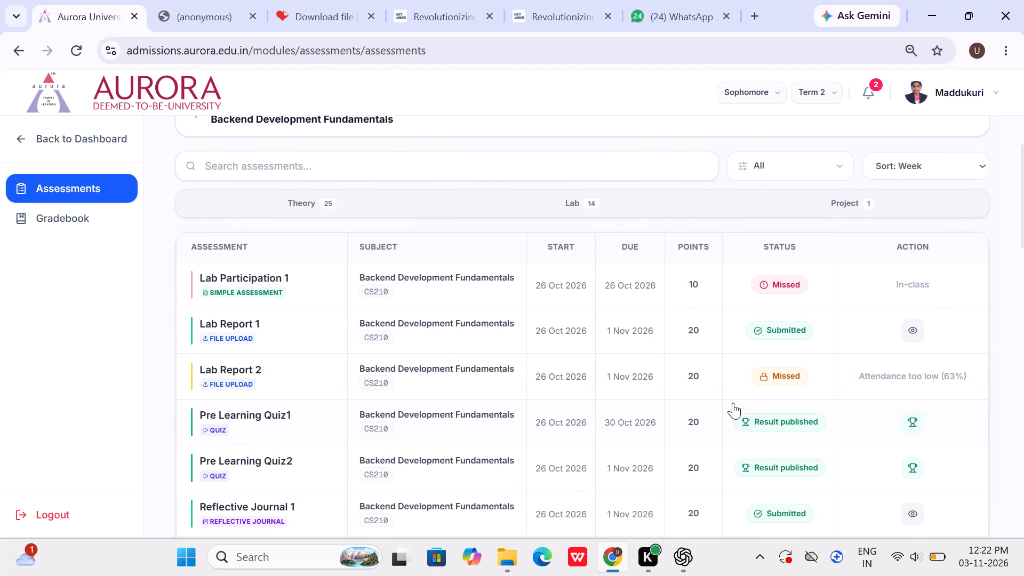
{"action": "scroll", "coordinate": [733, 403], "scroll_direction": "down", "scroll_amount": 2}
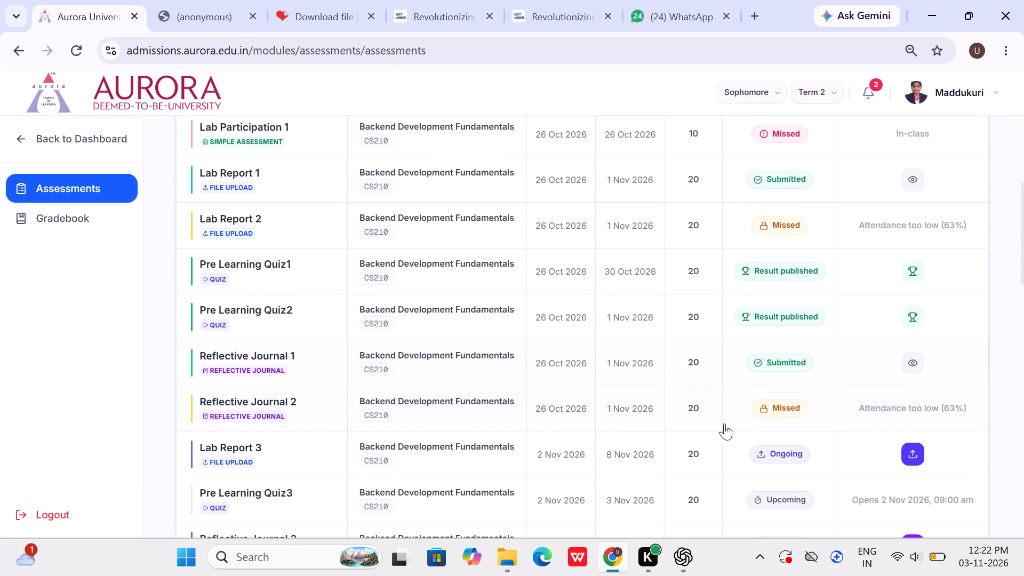
{"action": "scroll", "coordinate": [713, 438], "scroll_direction": "down", "scroll_amount": 1}
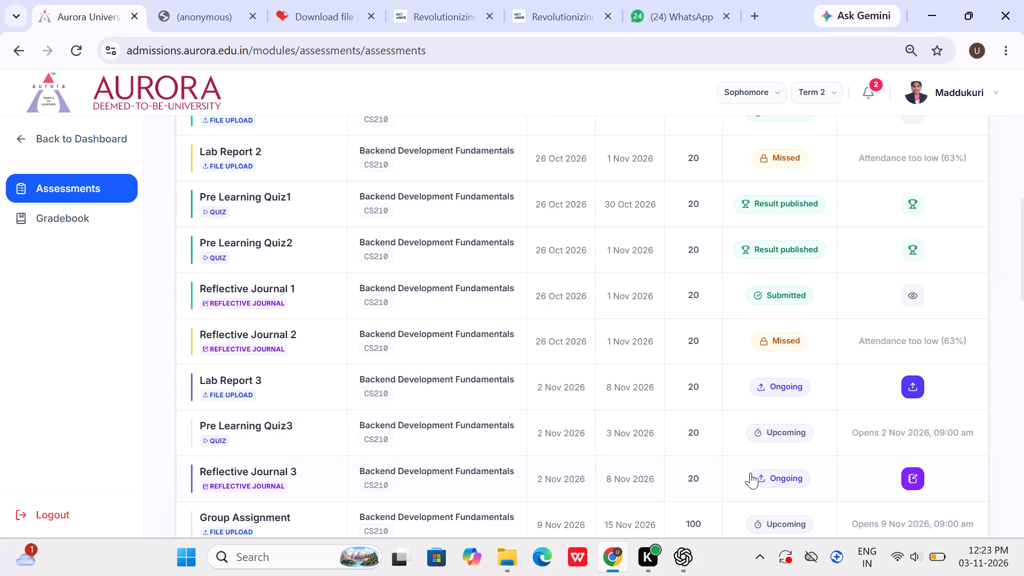
{"action": "scroll", "coordinate": [750, 473], "scroll_direction": "down", "scroll_amount": 2}
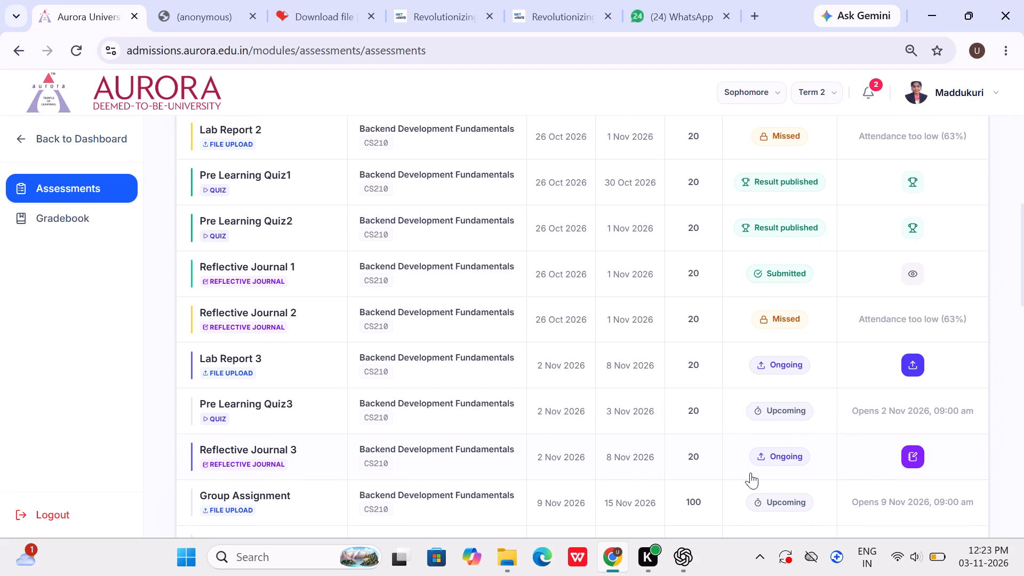
{"action": "scroll", "coordinate": [750, 473], "scroll_direction": "down", "scroll_amount": 2}
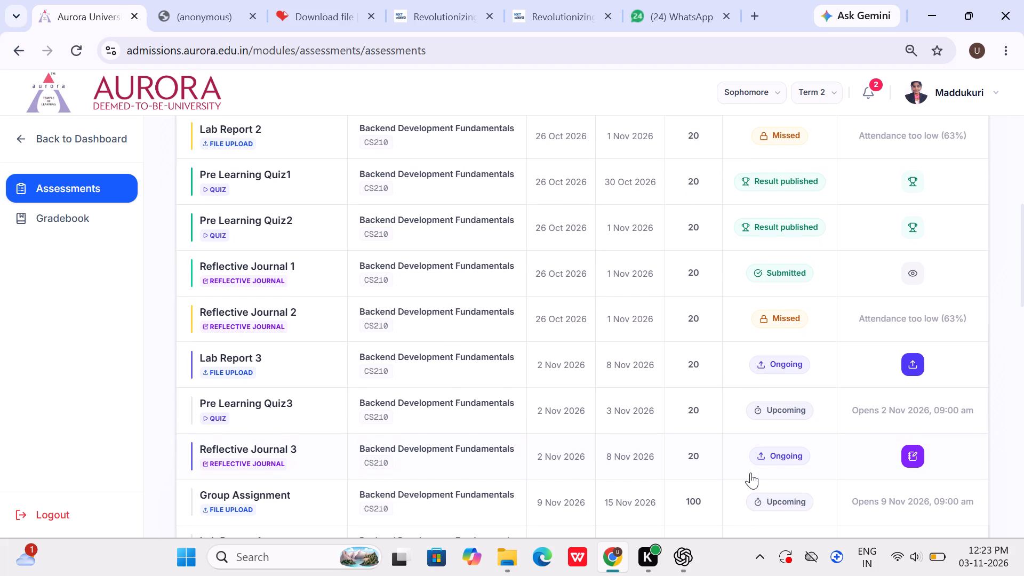
{"action": "scroll", "coordinate": [750, 473], "scroll_direction": "down", "scroll_amount": 1}
{"action": "scroll", "coordinate": [750, 473], "scroll_direction": "up", "scroll_amount": 7}
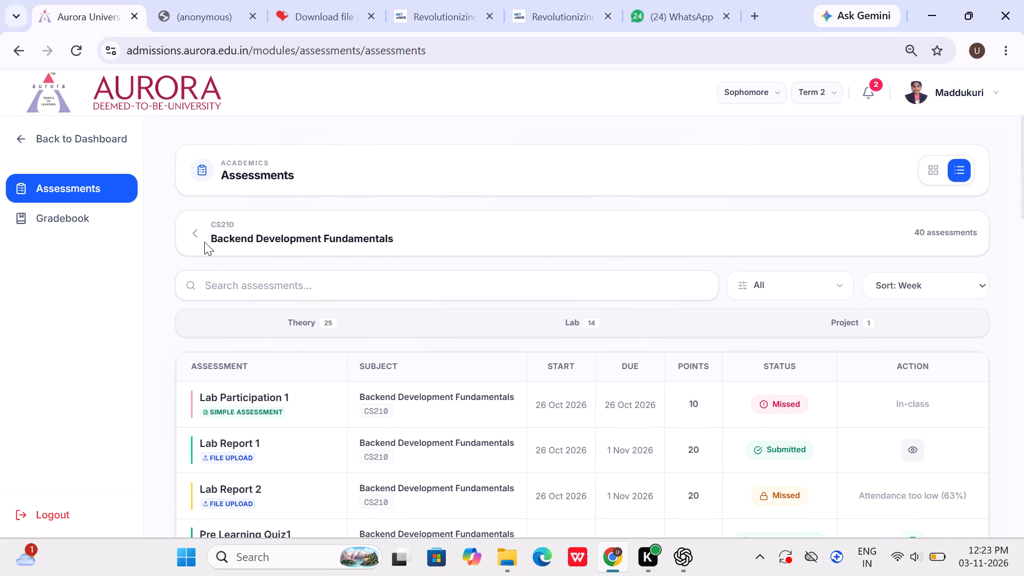
{"action": "left_click", "coordinate": [195, 235]}
Upload the Research and Ethics PDF from Downloads for Assignment 1 of the Research And Publication Ethics course.
{"action": "scroll", "coordinate": [484, 385], "scroll_direction": "down", "scroll_amount": 1}
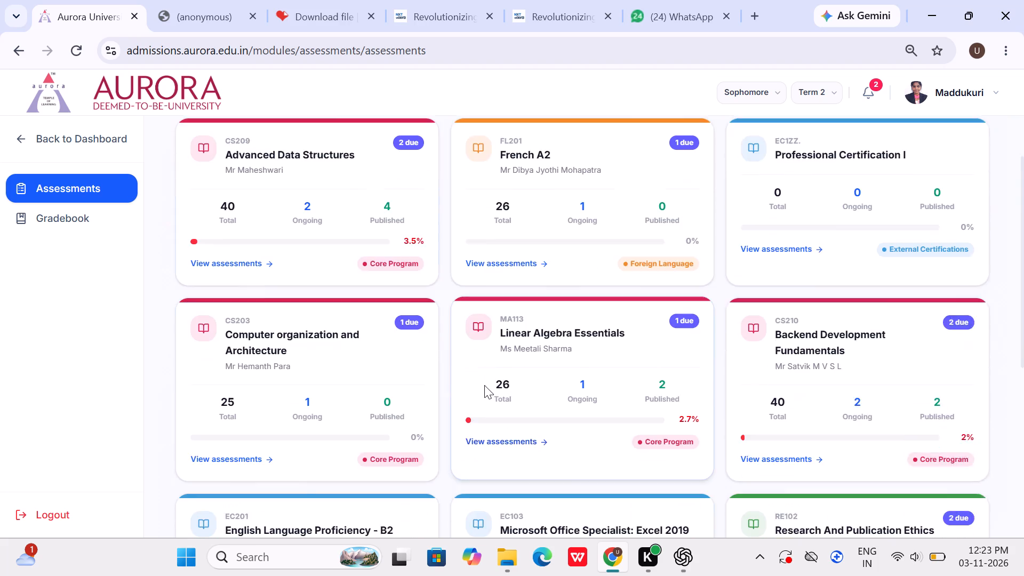
{"action": "scroll", "coordinate": [484, 385], "scroll_direction": "down", "scroll_amount": 2}
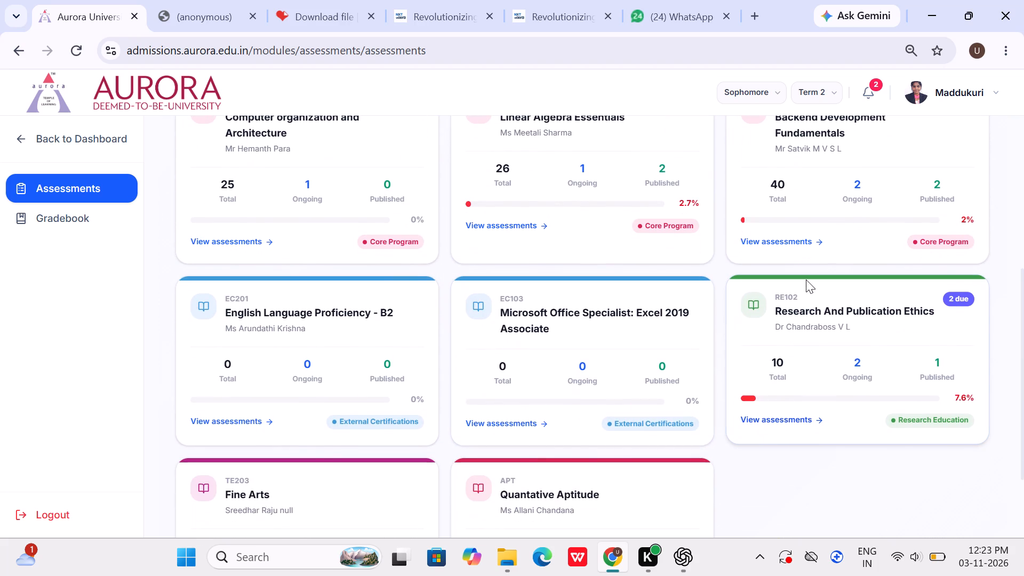
{"action": "left_click", "coordinate": [797, 304]}
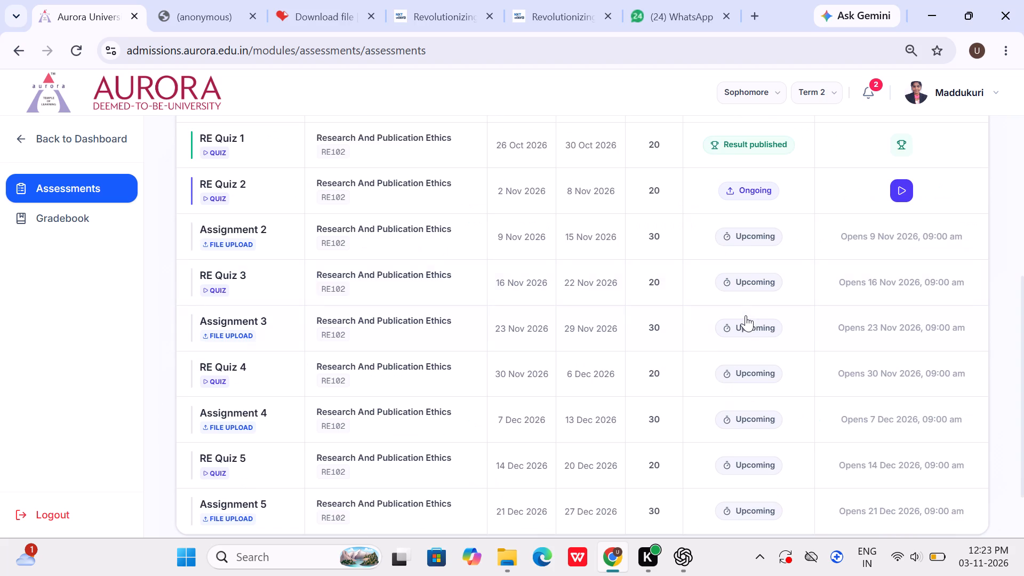
{"action": "scroll", "coordinate": [746, 315], "scroll_direction": "up", "scroll_amount": 2}
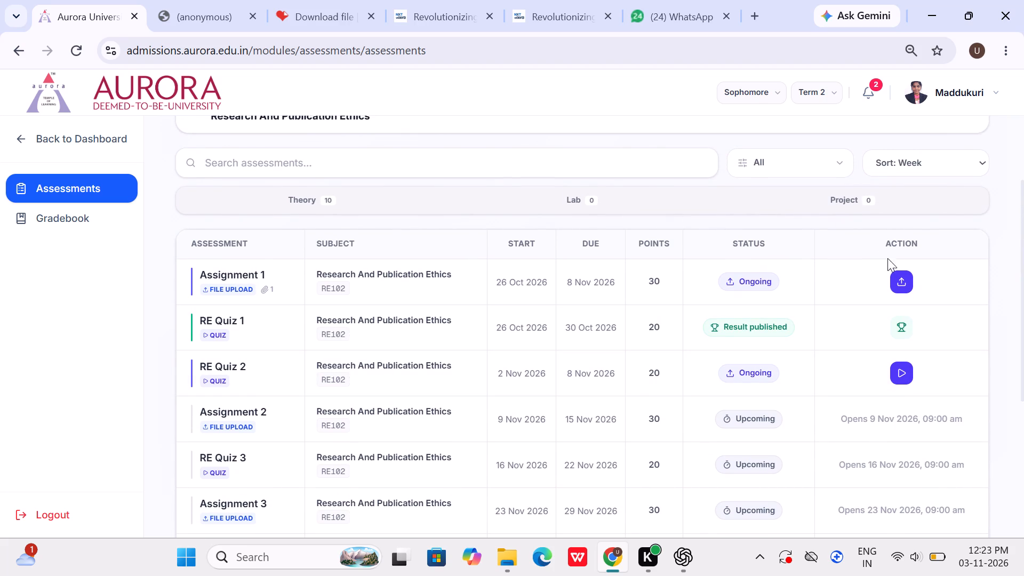
{"action": "left_click", "coordinate": [904, 280]}
{"action": "left_click", "coordinate": [171, 259]}
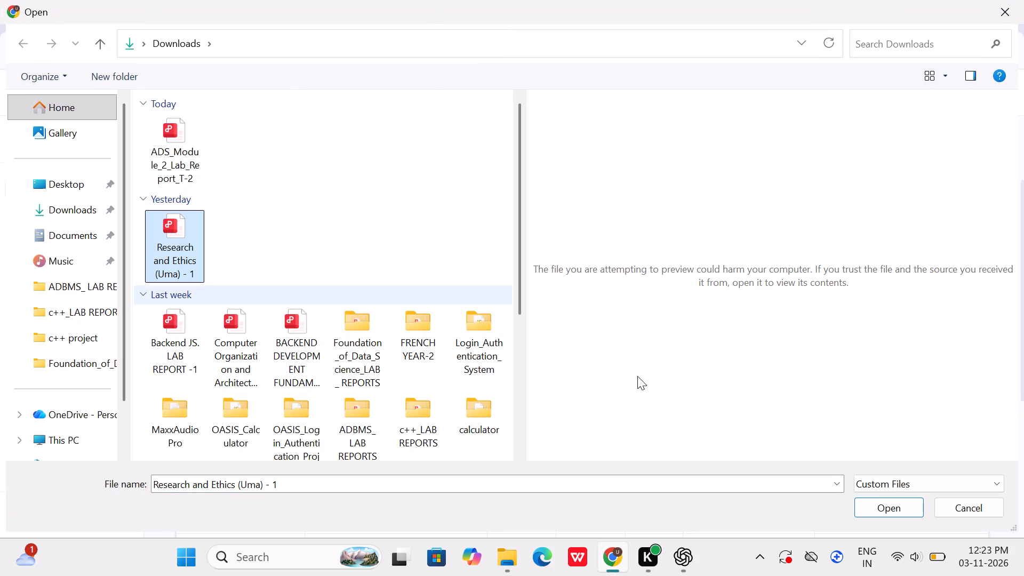
{"action": "left_click", "coordinate": [886, 504]}
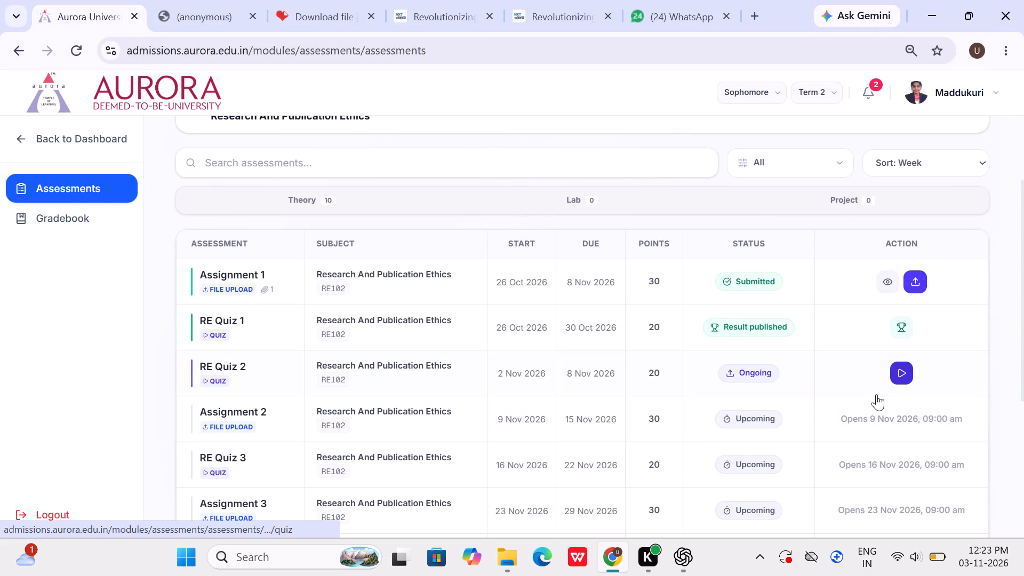
Open the Research and Ethics PDF from the Downloads folder, look through its pages, and close it and the folder window.
{"action": "left_click", "coordinate": [507, 565]}
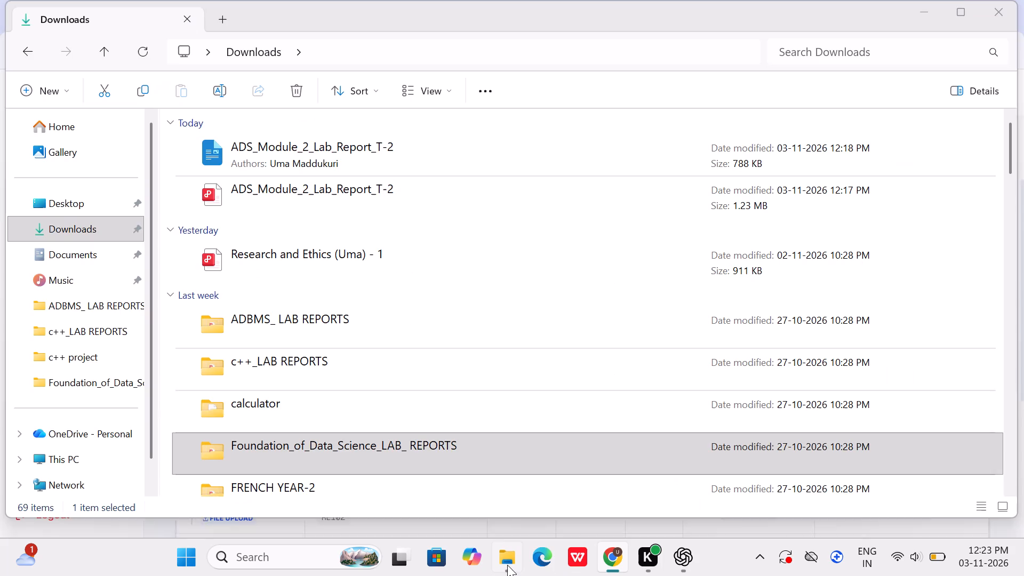
{"action": "double_click", "coordinate": [364, 266]}
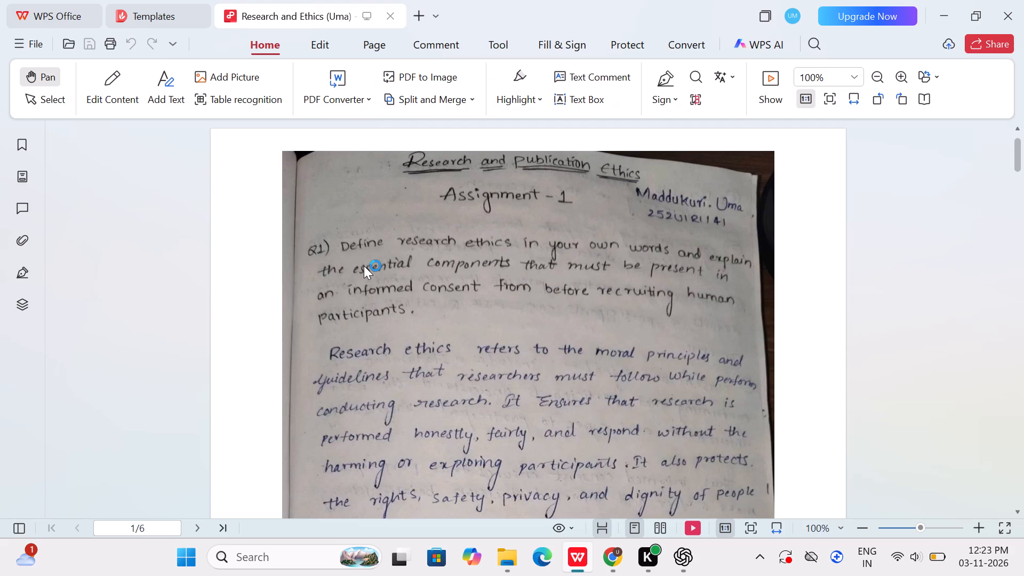
{"action": "scroll", "coordinate": [364, 266], "scroll_direction": "down", "scroll_amount": 4, "text": "ctrl"}
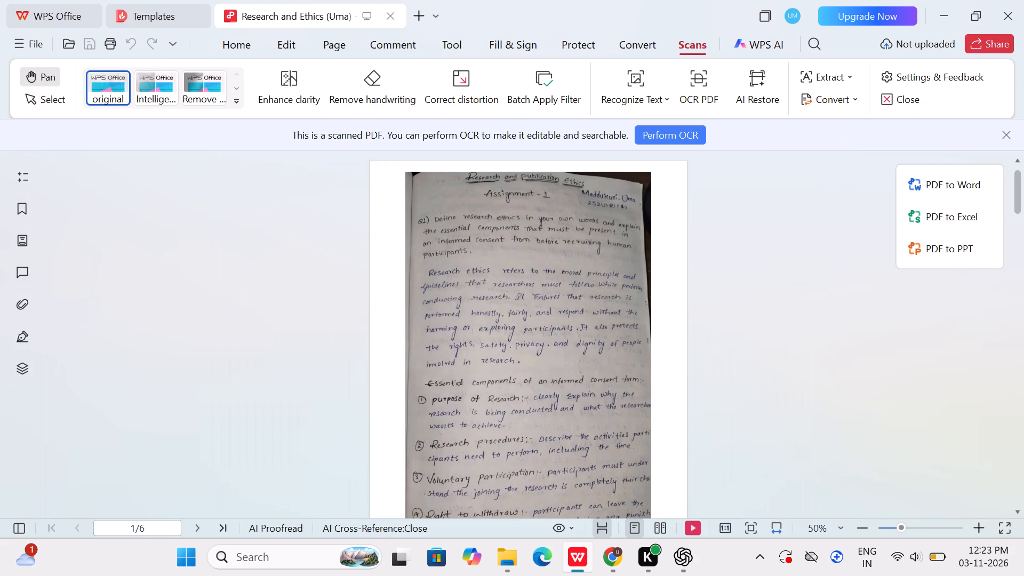
{"action": "scroll", "coordinate": [364, 266], "scroll_direction": "down", "scroll_amount": 6}
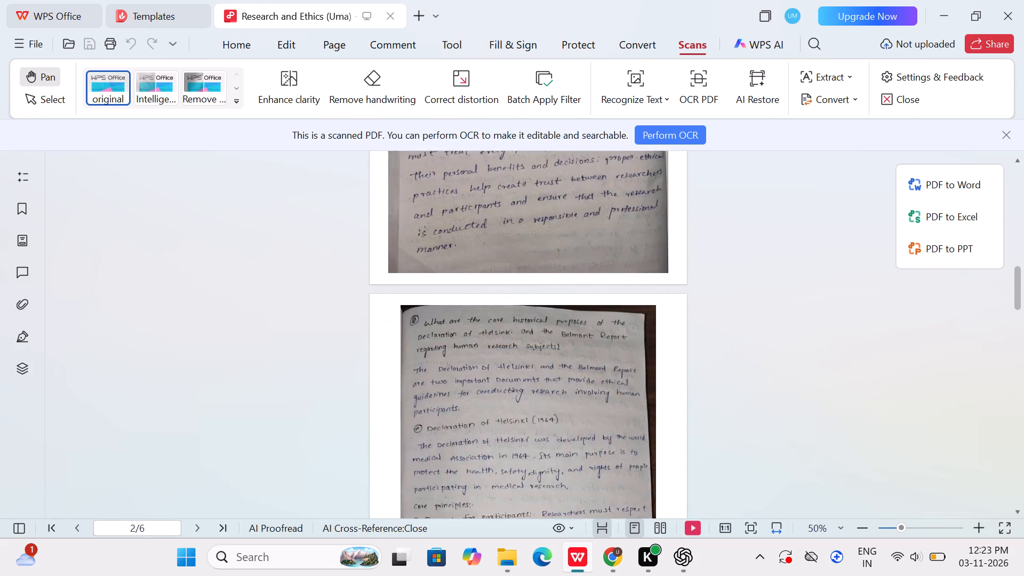
{"action": "scroll", "coordinate": [364, 266], "scroll_direction": "down", "scroll_amount": 4}
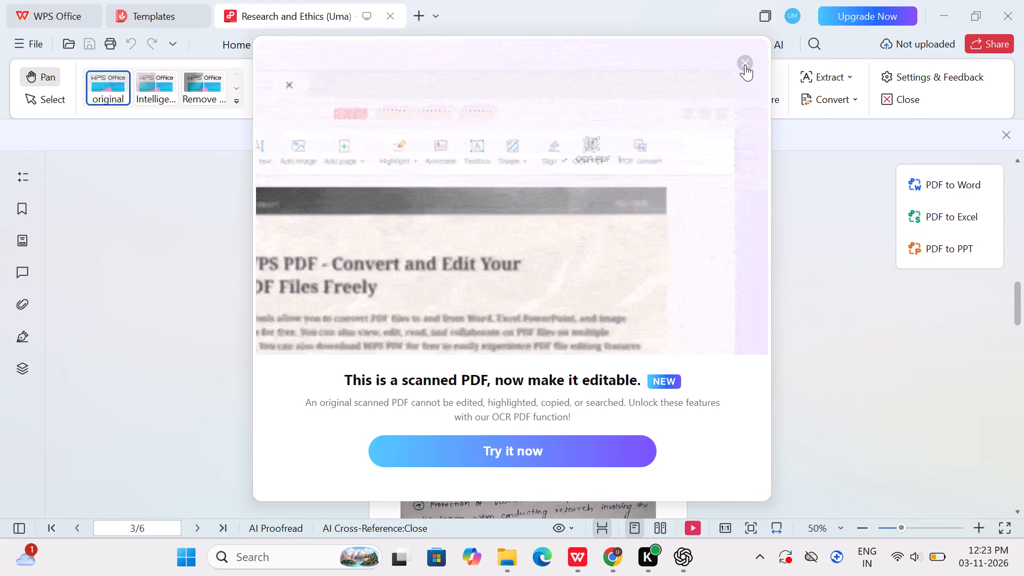
{"action": "left_click", "coordinate": [745, 59]}
{"action": "scroll", "coordinate": [635, 270], "scroll_direction": "down", "scroll_amount": 5}
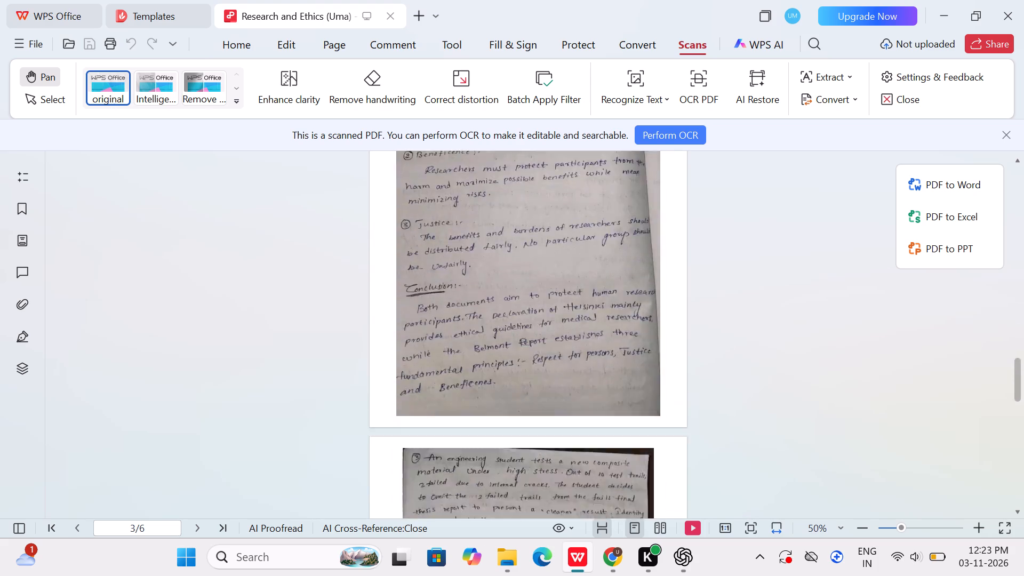
{"action": "scroll", "coordinate": [635, 270], "scroll_direction": "down", "scroll_amount": 14}
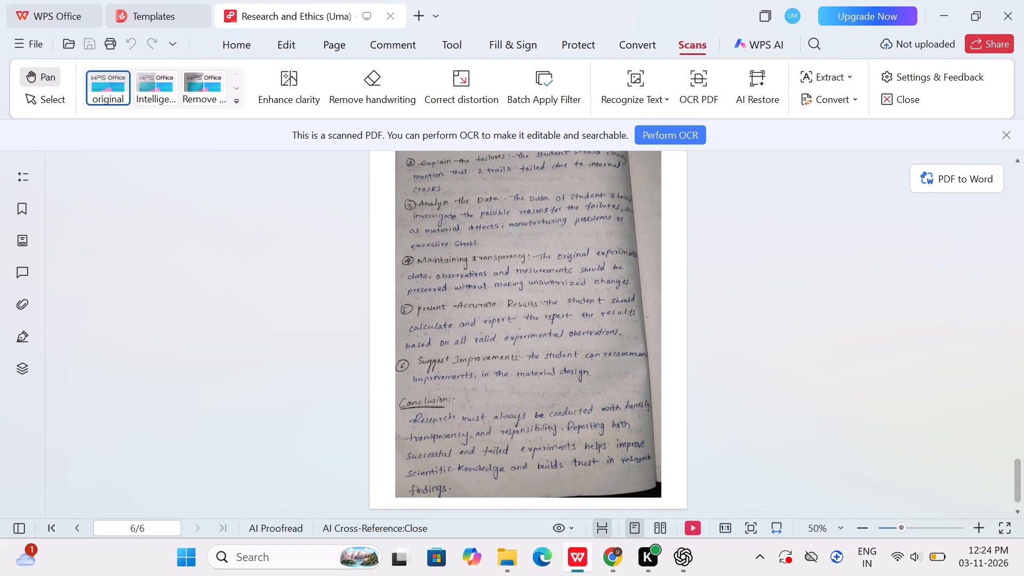
{"action": "left_click", "coordinate": [1023, 0]}
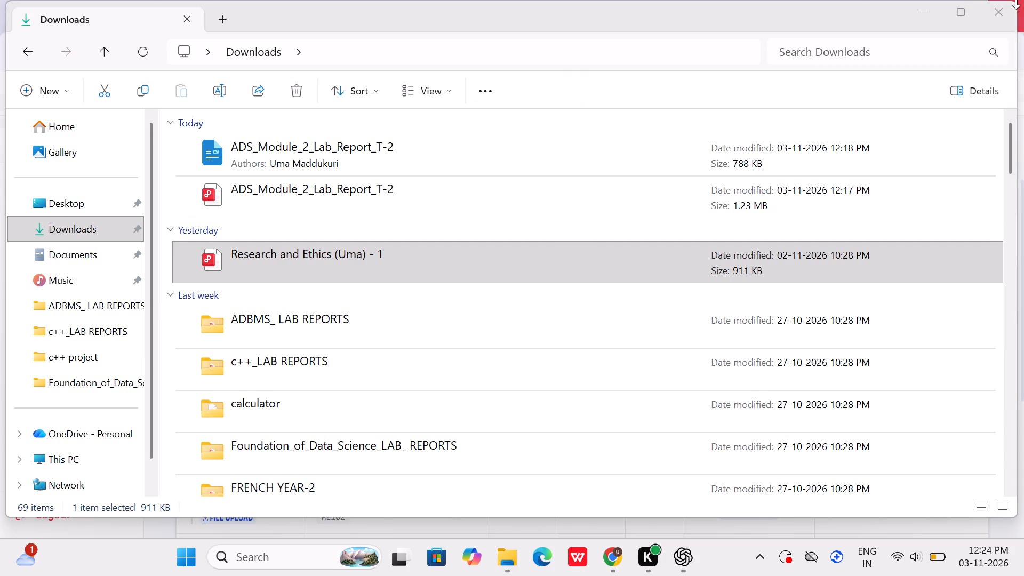
{"action": "left_click", "coordinate": [1001, 5]}
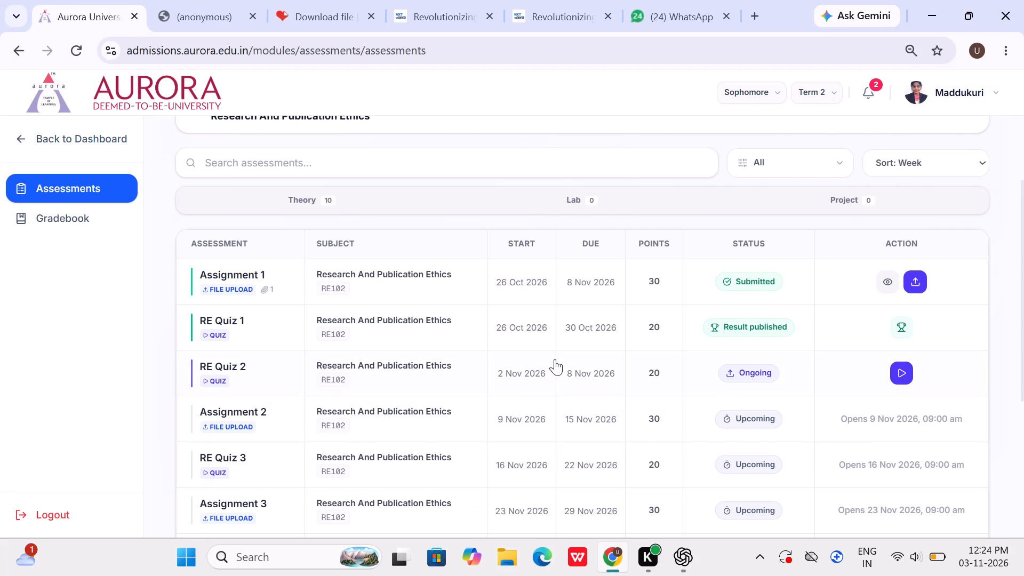
Copy the Research and Ethics PDF from the recent files in File Explorer.
{"action": "left_click", "coordinate": [491, 562]}
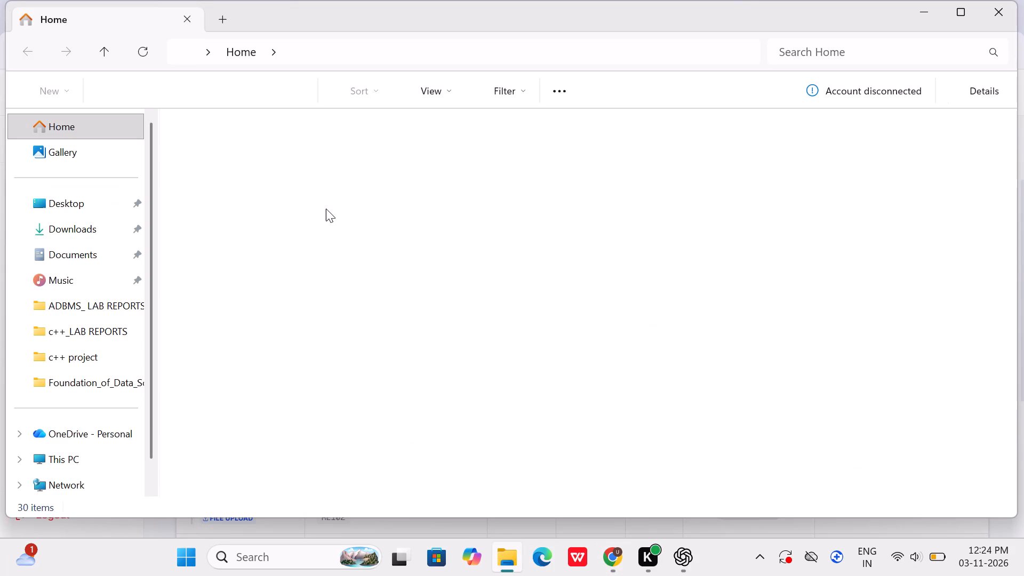
{"action": "left_click", "coordinate": [326, 389]}
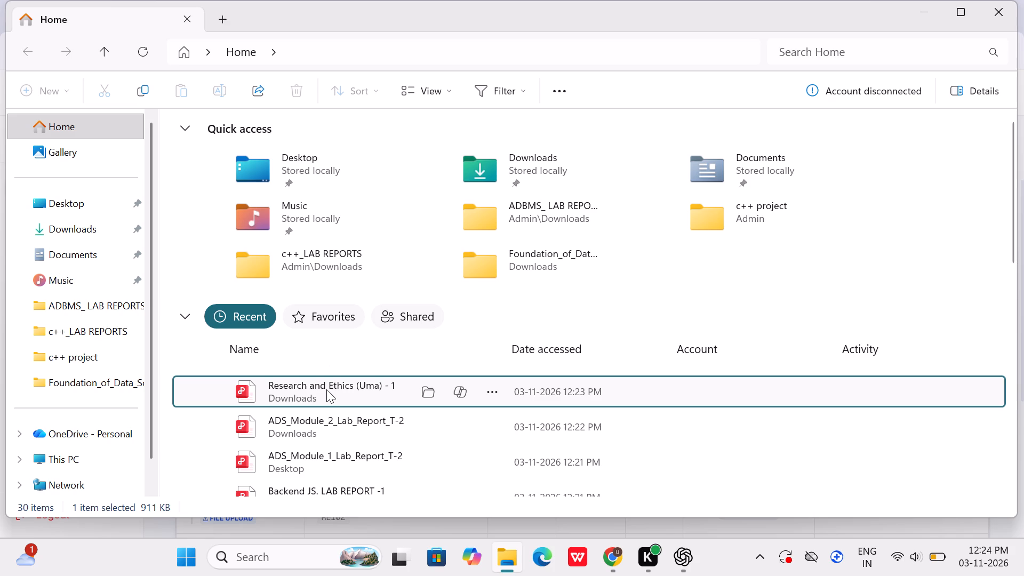
{"action": "key", "text": "ctrl+c"}
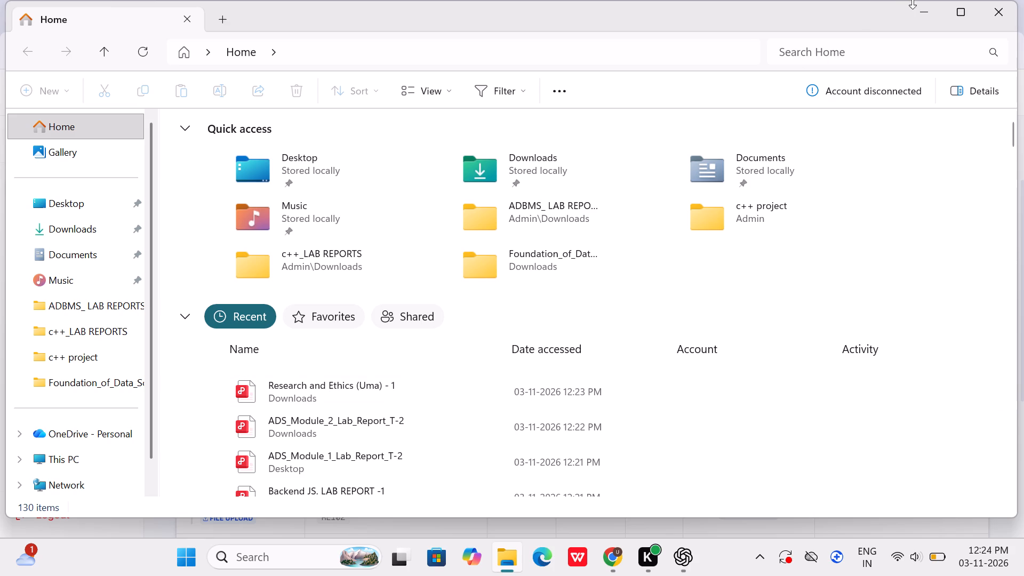
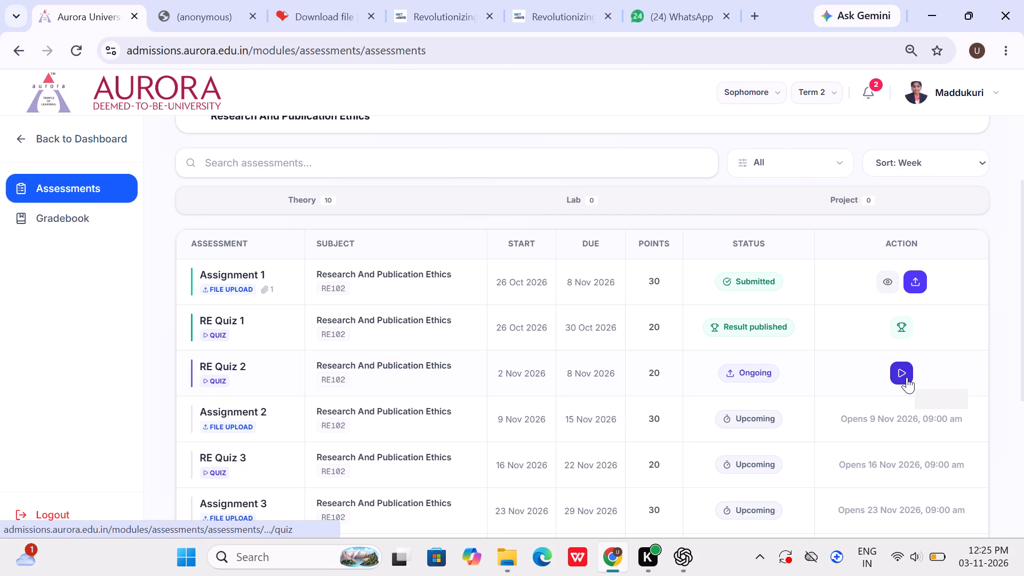
View the details of RE Quiz 2 in Research And Publication Ethics, and return to the assessments course overview.
{"action": "left_click", "coordinate": [495, 374]}
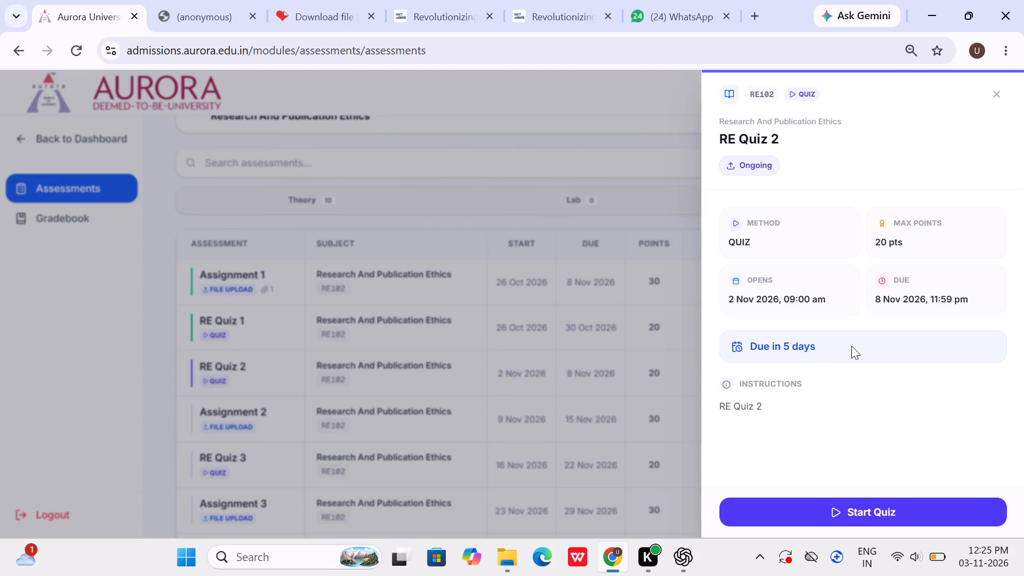
{"action": "scroll", "coordinate": [851, 346], "scroll_direction": "down", "scroll_amount": 1}
{"action": "left_click", "coordinate": [596, 324]}
{"action": "scroll", "coordinate": [202, 191], "scroll_direction": "right", "scroll_amount": 8}
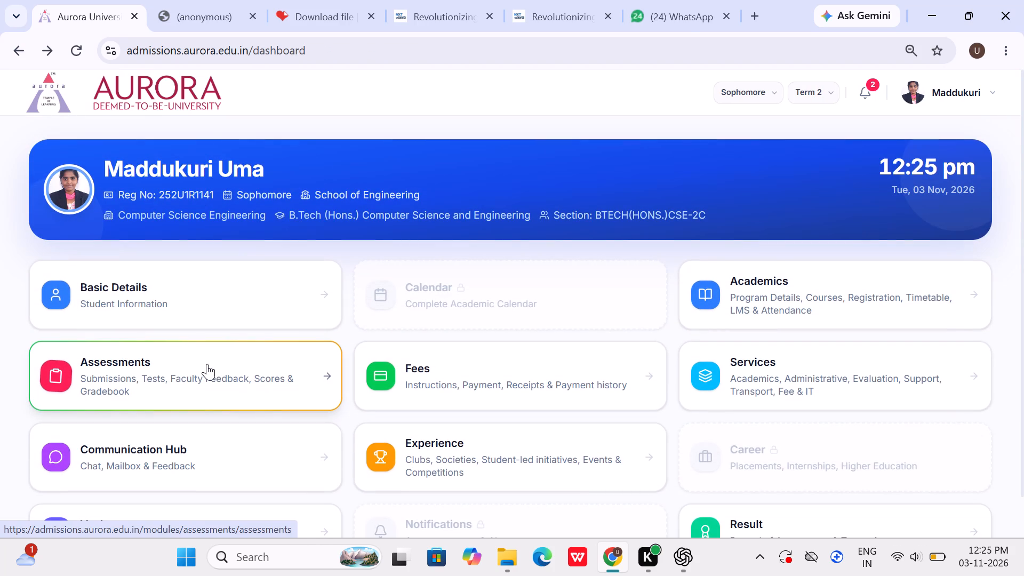
{"action": "left_click", "coordinate": [207, 364]}
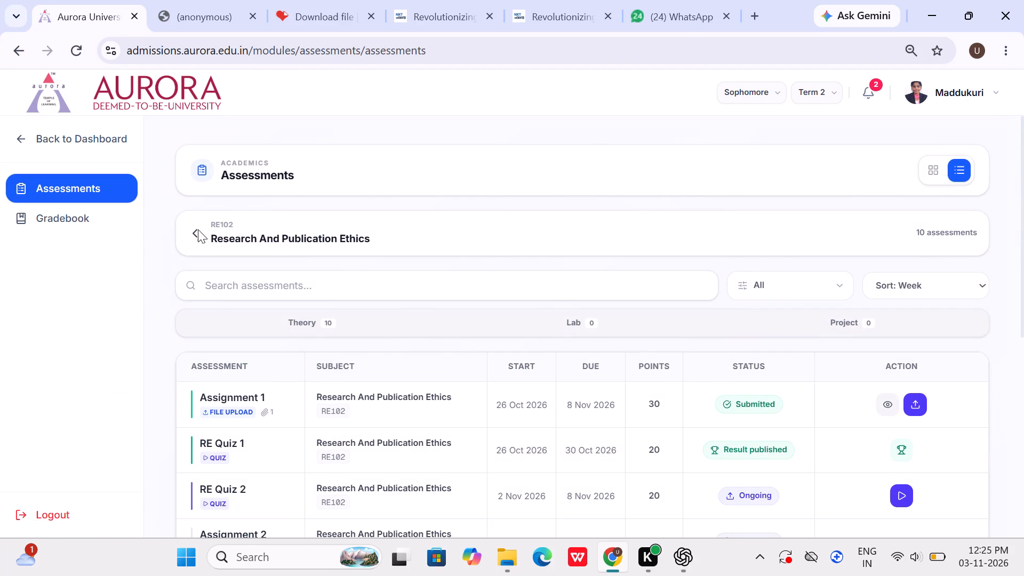
{"action": "left_click", "coordinate": [198, 229]}
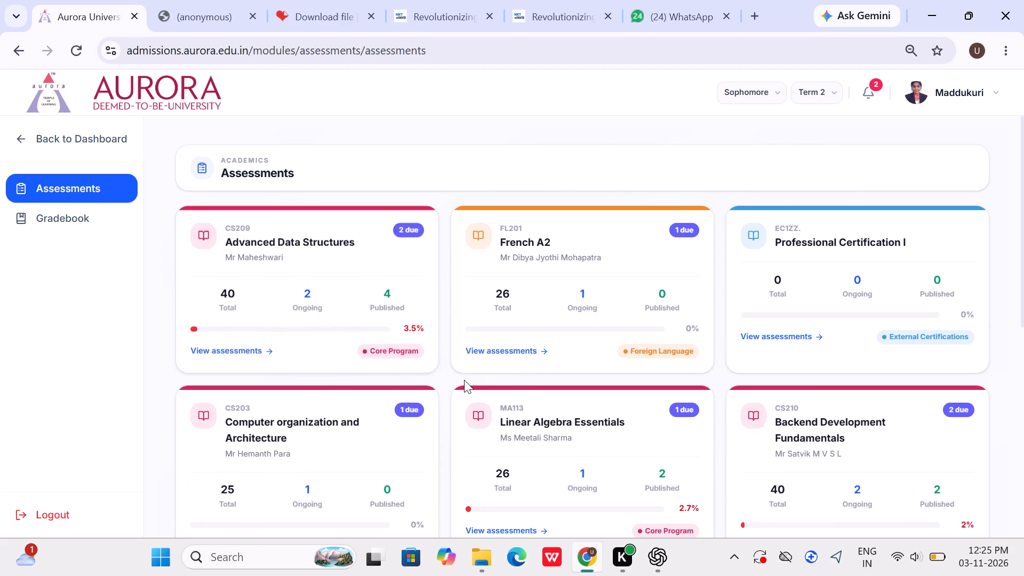
Open the Advanced Data Structures assessments and check the statuses of its quizzes, reflective journals and lab reports.
{"action": "scroll", "coordinate": [425, 475], "scroll_direction": "down", "scroll_amount": 1}
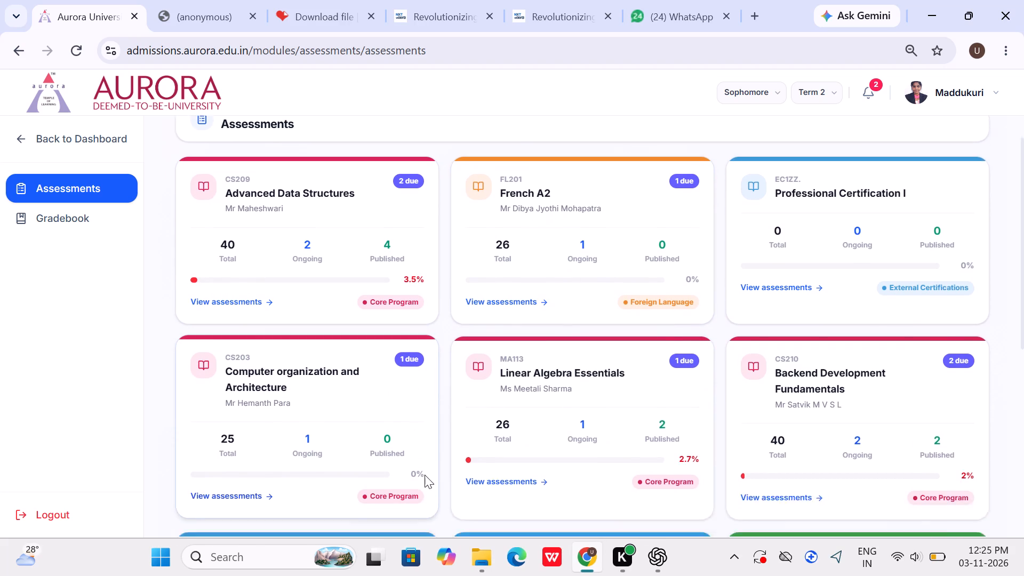
{"action": "scroll", "coordinate": [425, 475], "scroll_direction": "down", "scroll_amount": 1}
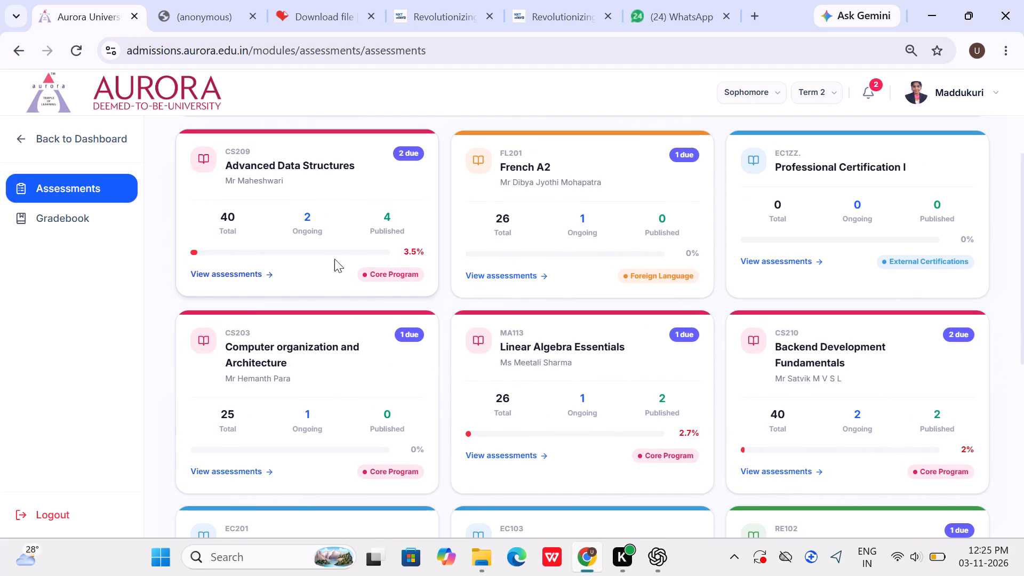
{"action": "left_click", "coordinate": [296, 188]}
{"action": "scroll", "coordinate": [815, 339], "scroll_direction": "down", "scroll_amount": 4}
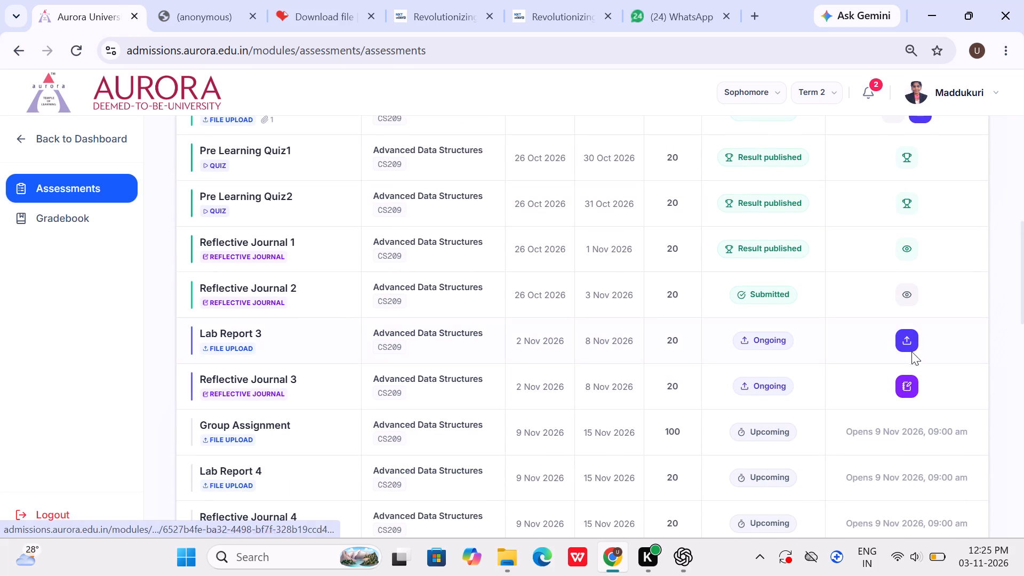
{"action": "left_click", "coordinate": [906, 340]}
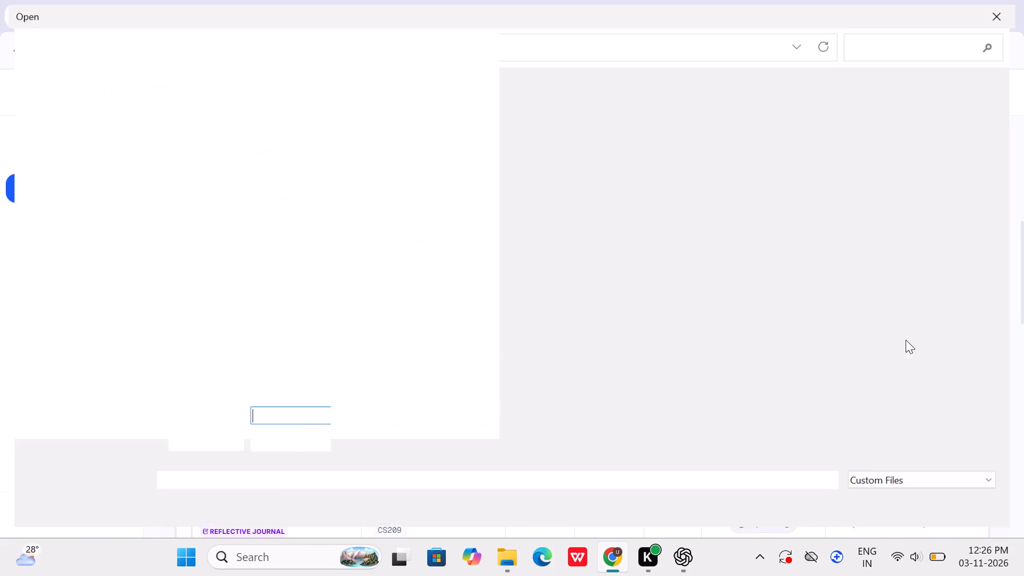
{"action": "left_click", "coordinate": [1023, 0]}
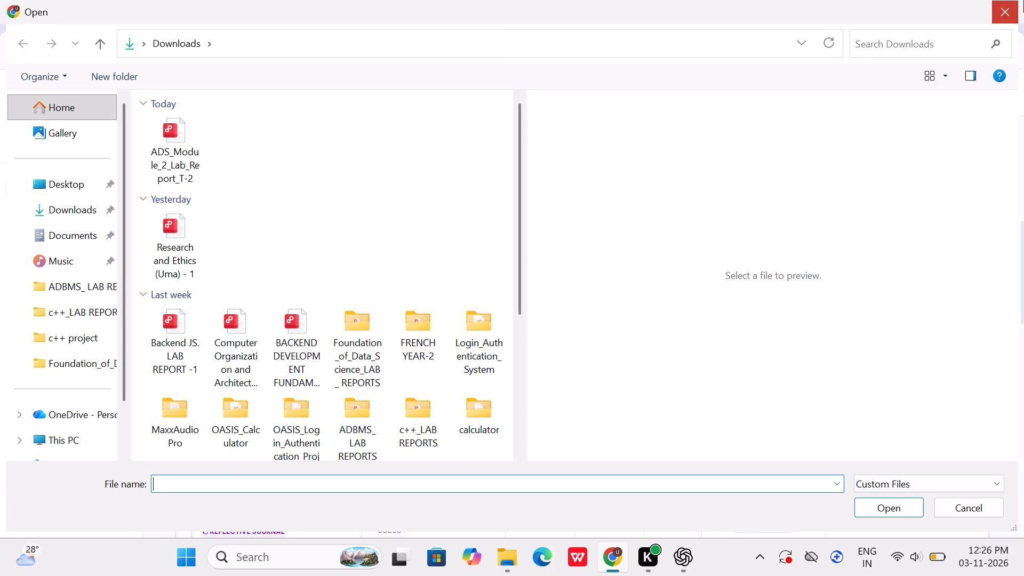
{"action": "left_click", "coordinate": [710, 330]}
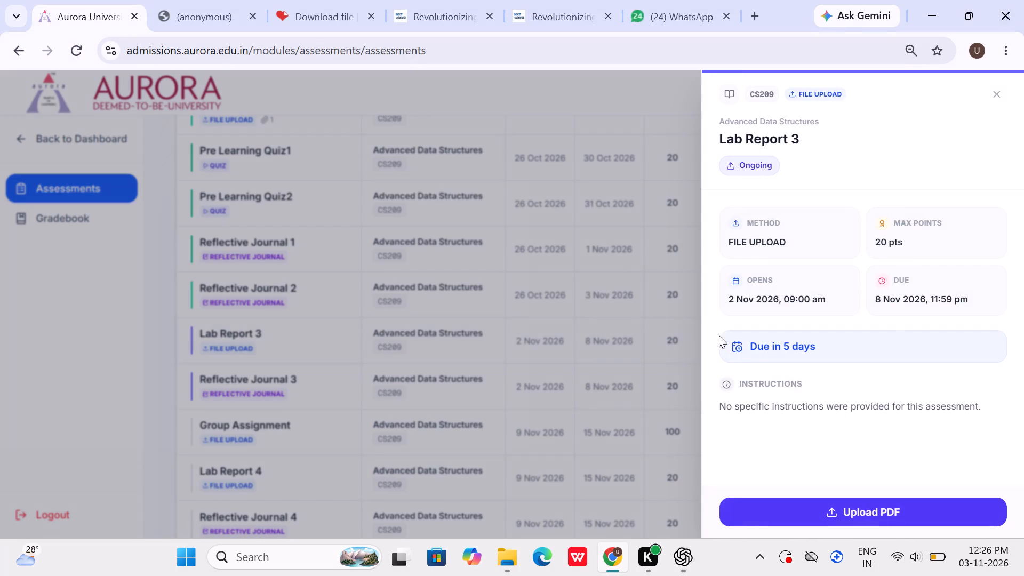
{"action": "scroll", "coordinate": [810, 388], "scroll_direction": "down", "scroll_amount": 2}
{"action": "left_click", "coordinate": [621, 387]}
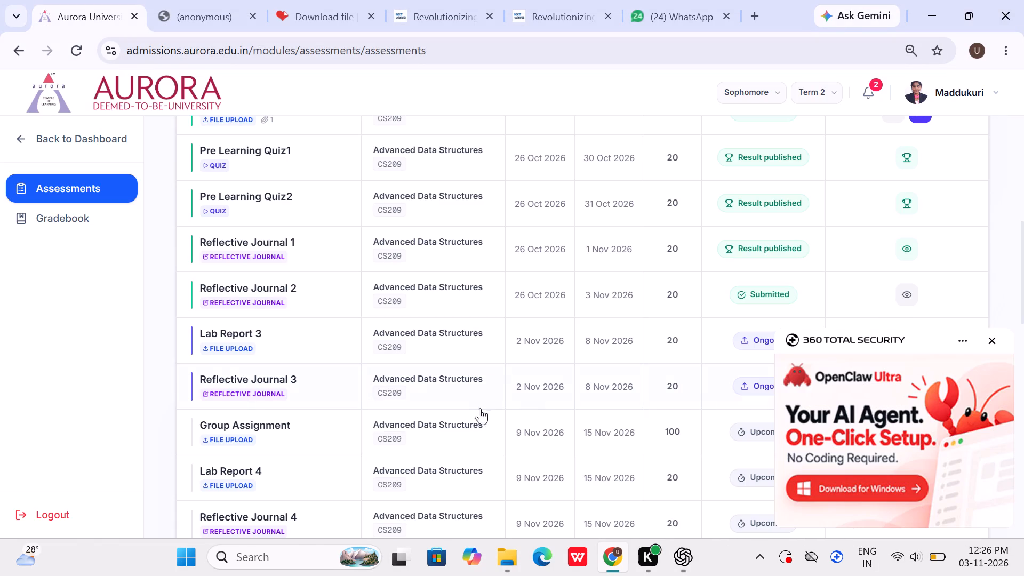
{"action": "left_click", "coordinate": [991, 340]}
Leave the Advanced Data Structures assessments and return to the assessments course overview.
{"action": "left_click", "coordinate": [46, 142]}
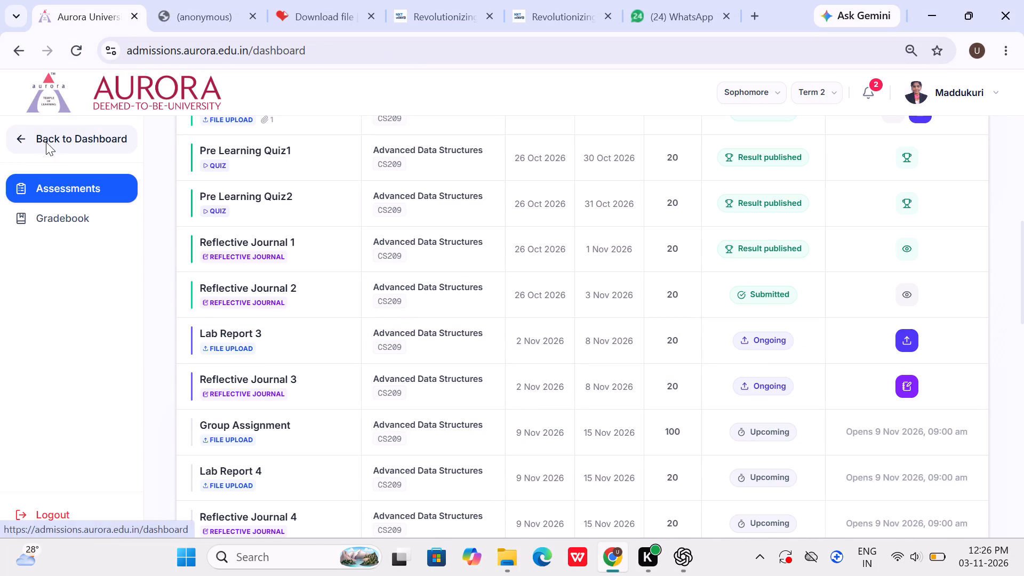
{"action": "left_click", "coordinate": [238, 364]}
{"action": "scroll", "coordinate": [399, 253], "scroll_direction": "up", "scroll_amount": 6}
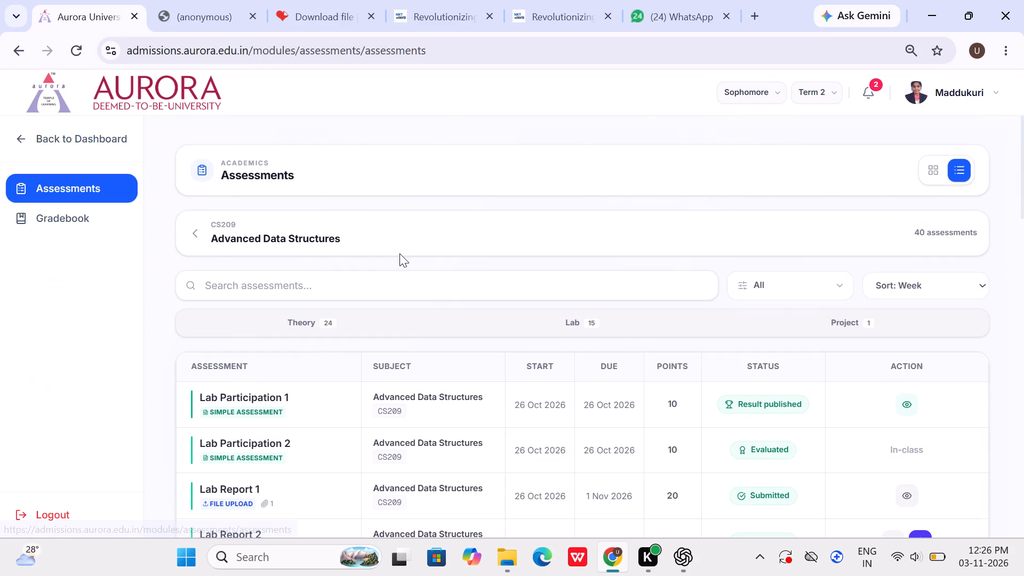
{"action": "scroll", "coordinate": [399, 253], "scroll_direction": "up", "scroll_amount": 3}
{"action": "left_click", "coordinate": [246, 235]}
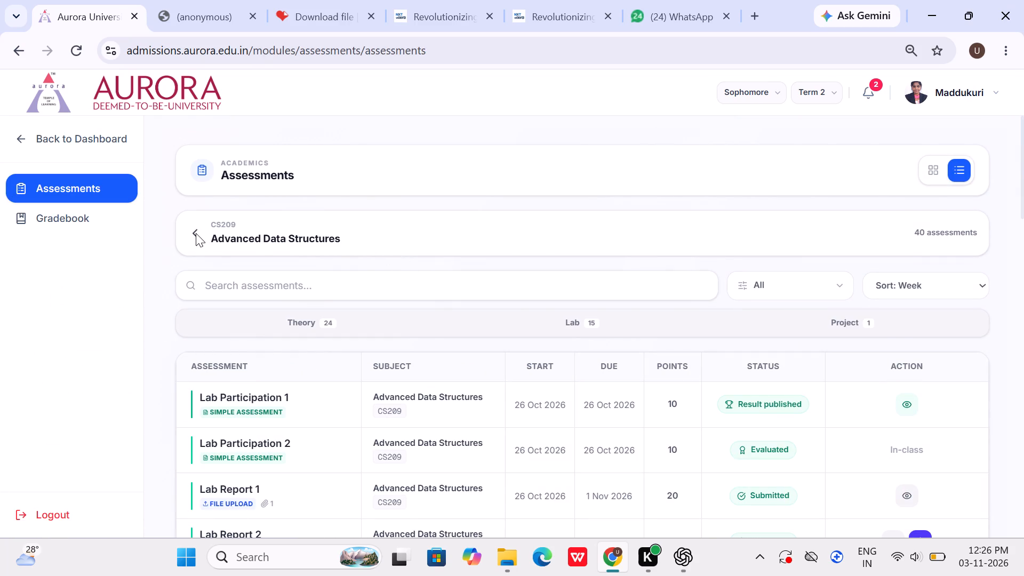
{"action": "left_click", "coordinate": [196, 233]}
Look through all the course cards in the assessments overview for due and ongoing work.
{"action": "scroll", "coordinate": [586, 429], "scroll_direction": "down", "scroll_amount": 1}
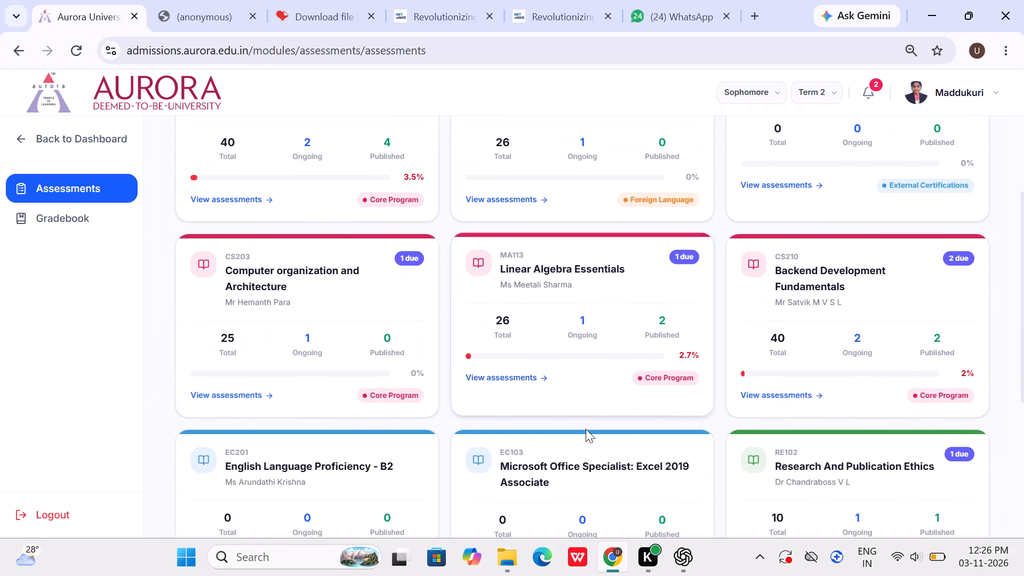
{"action": "scroll", "coordinate": [586, 429], "scroll_direction": "down", "scroll_amount": 1}
{"action": "scroll", "coordinate": [650, 308], "scroll_direction": "down", "scroll_amount": 1}
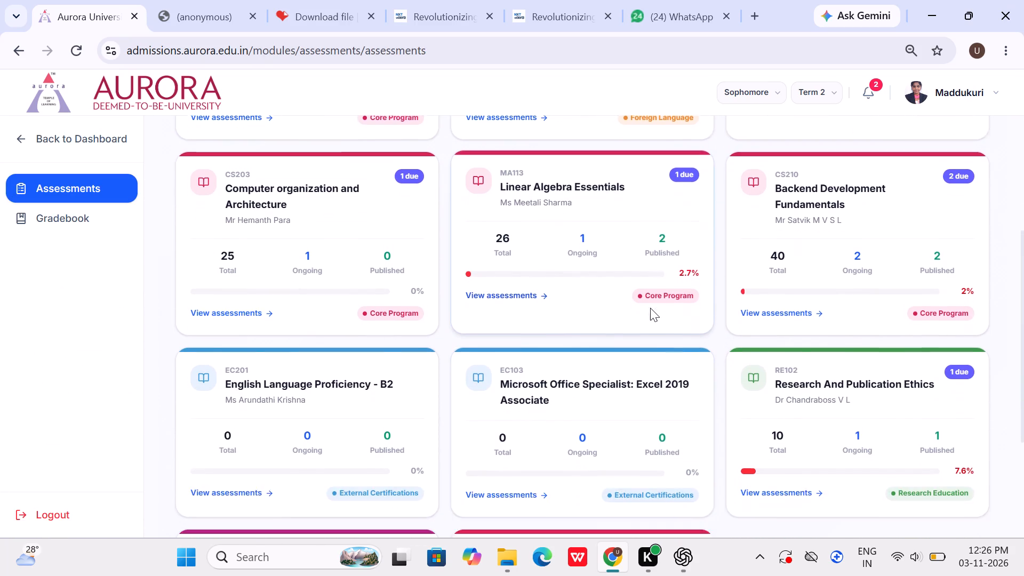
{"action": "scroll", "coordinate": [650, 308], "scroll_direction": "down", "scroll_amount": 1}
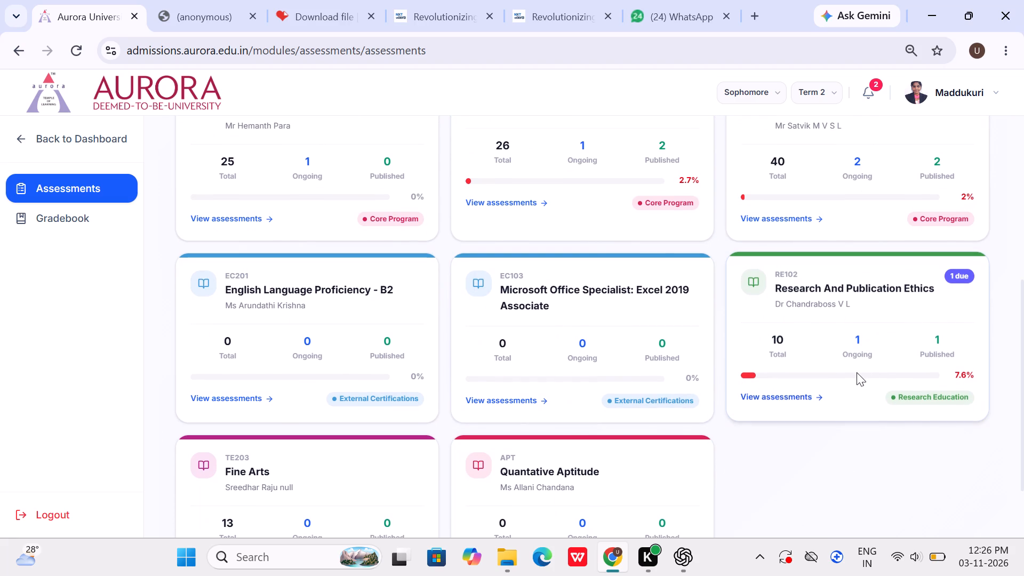
{"action": "scroll", "coordinate": [857, 372], "scroll_direction": "down", "scroll_amount": 1}
{"action": "scroll", "coordinate": [857, 372], "scroll_direction": "up", "scroll_amount": 11}
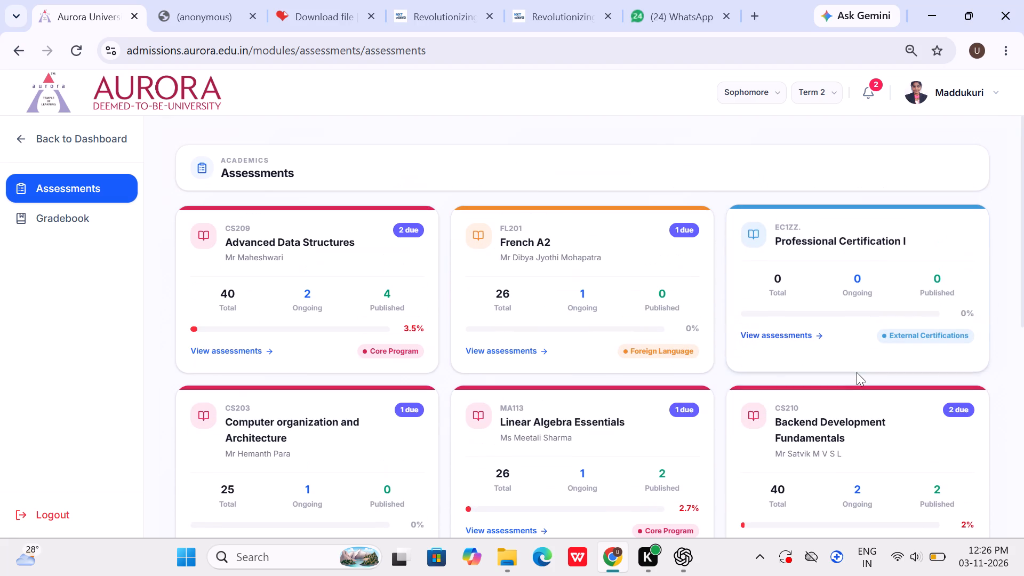
{"action": "scroll", "coordinate": [747, 371], "scroll_direction": "down", "scroll_amount": 7}
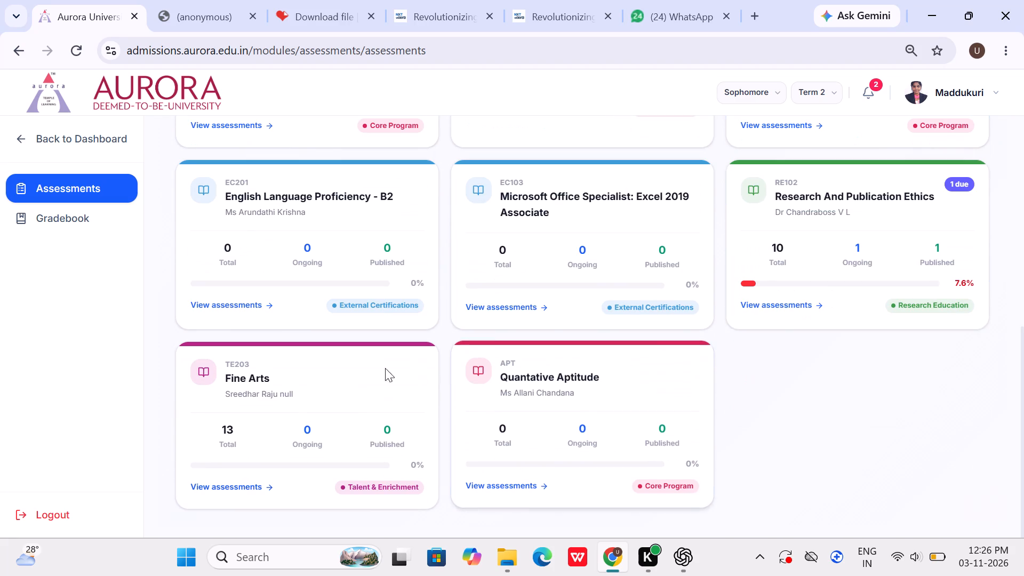
{"action": "scroll", "coordinate": [358, 355], "scroll_direction": "up", "scroll_amount": 6}
Open the Attendance page under Academics and review the attendance of every subject.
{"action": "left_click", "coordinate": [61, 137]}
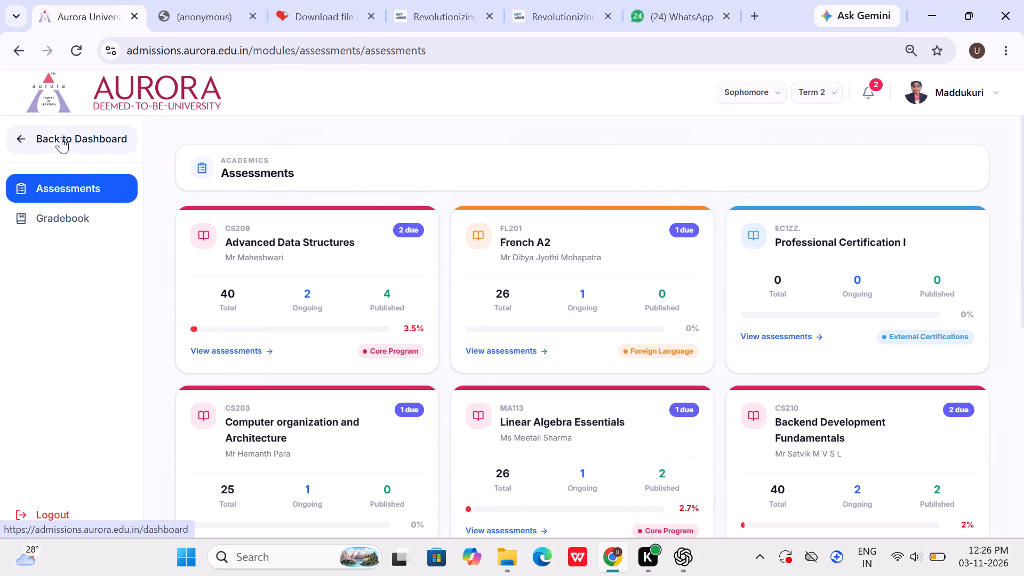
{"action": "left_click", "coordinate": [798, 298]}
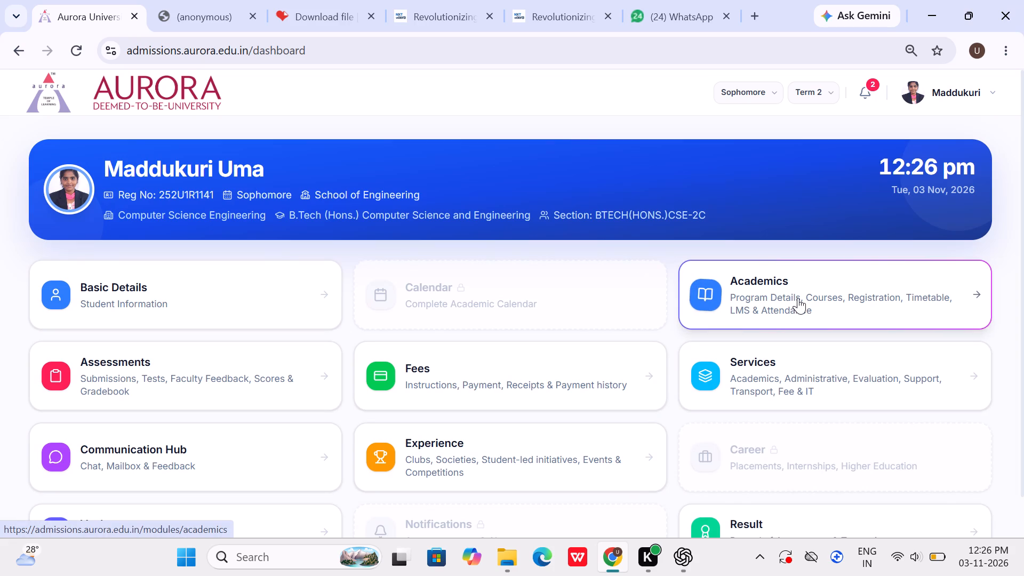
{"action": "left_click", "coordinate": [78, 305]}
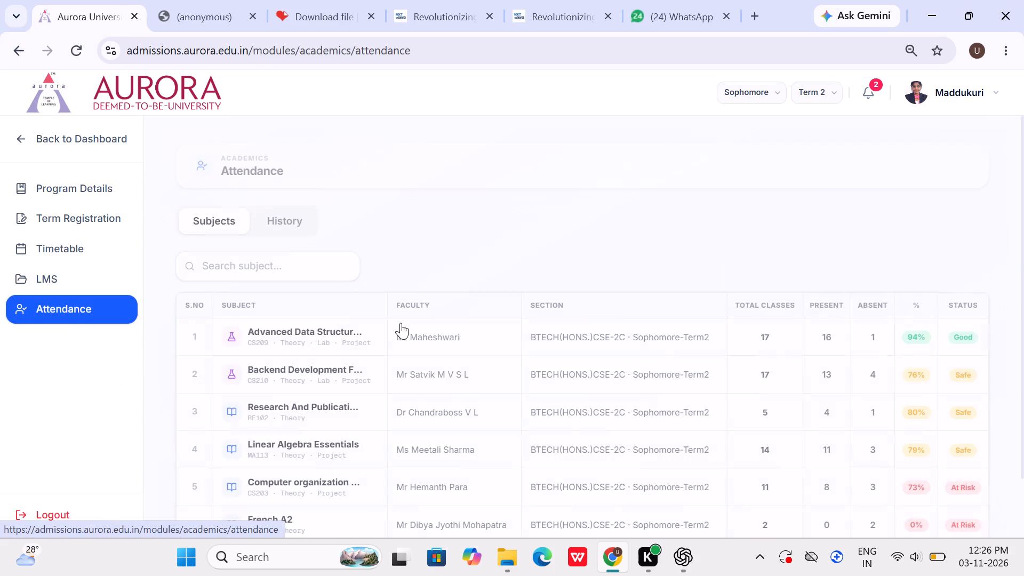
{"action": "scroll", "coordinate": [493, 342], "scroll_direction": "down", "scroll_amount": 3}
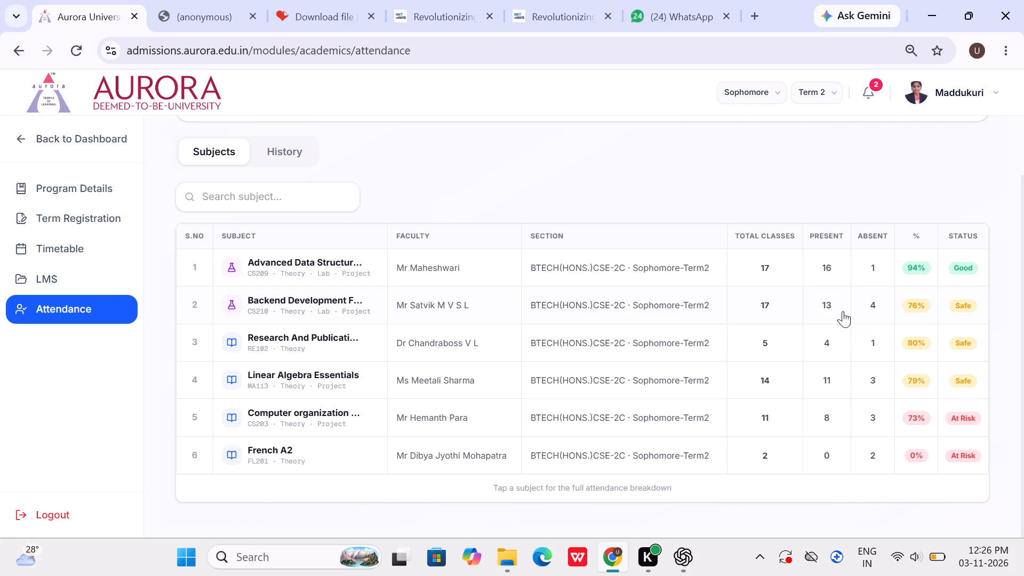
Open the Backend Development Fundamentals attendance breakdown and check the session dates and statuses across both pages.
{"action": "left_click", "coordinate": [815, 304]}
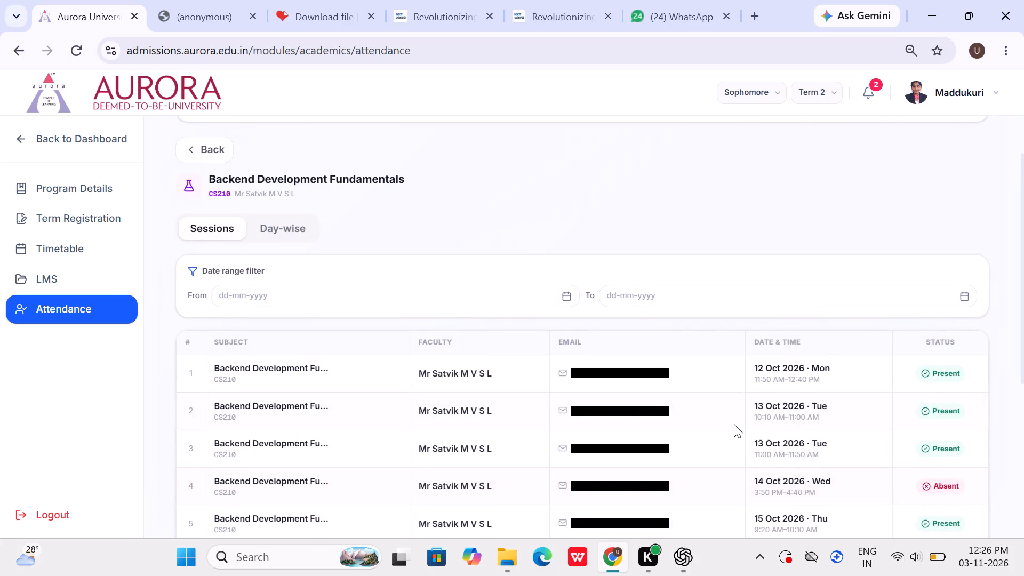
{"action": "scroll", "coordinate": [734, 424], "scroll_direction": "down", "scroll_amount": 1}
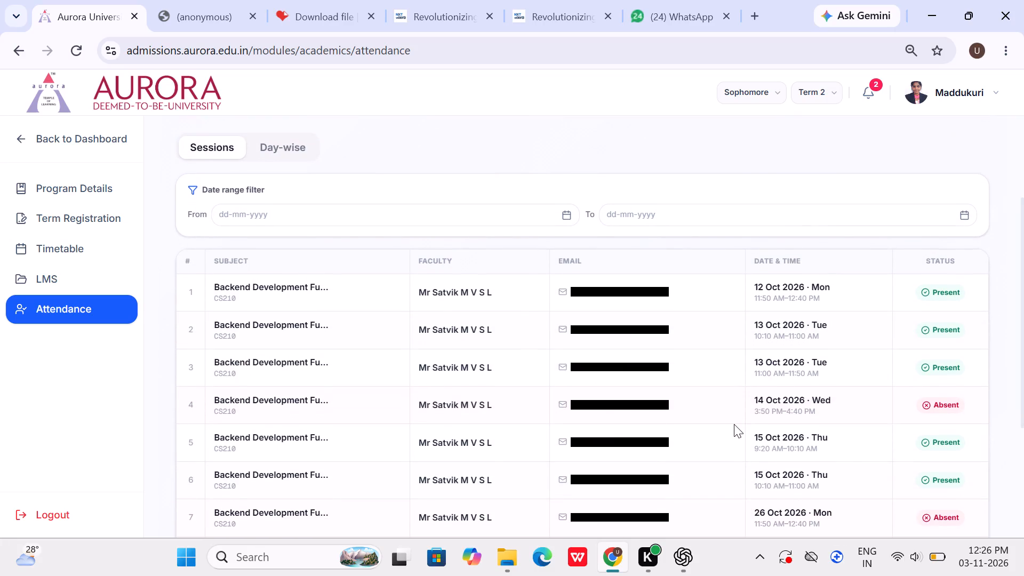
{"action": "scroll", "coordinate": [734, 424], "scroll_direction": "down", "scroll_amount": 2}
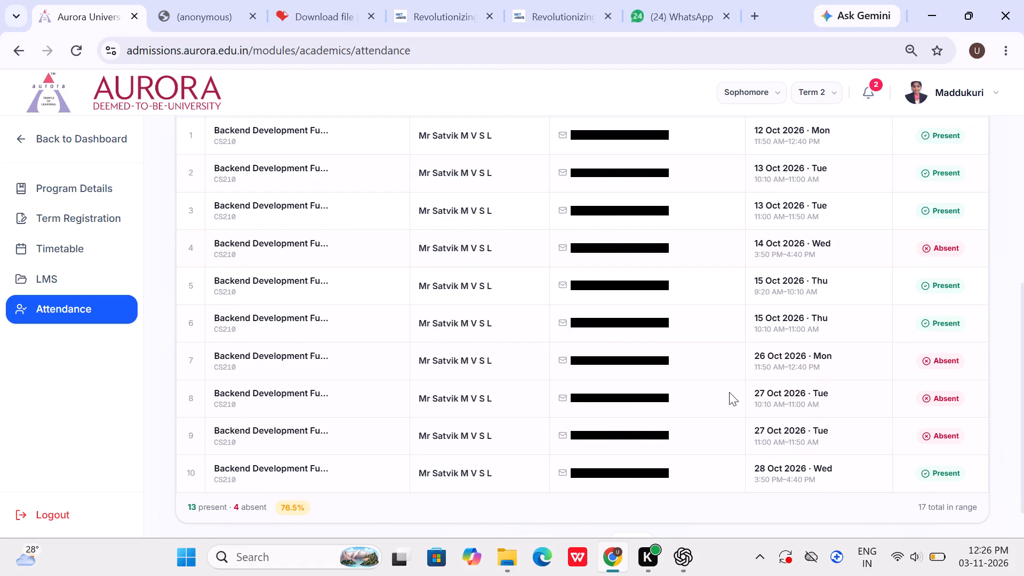
{"action": "scroll", "coordinate": [729, 392], "scroll_direction": "down", "scroll_amount": 2}
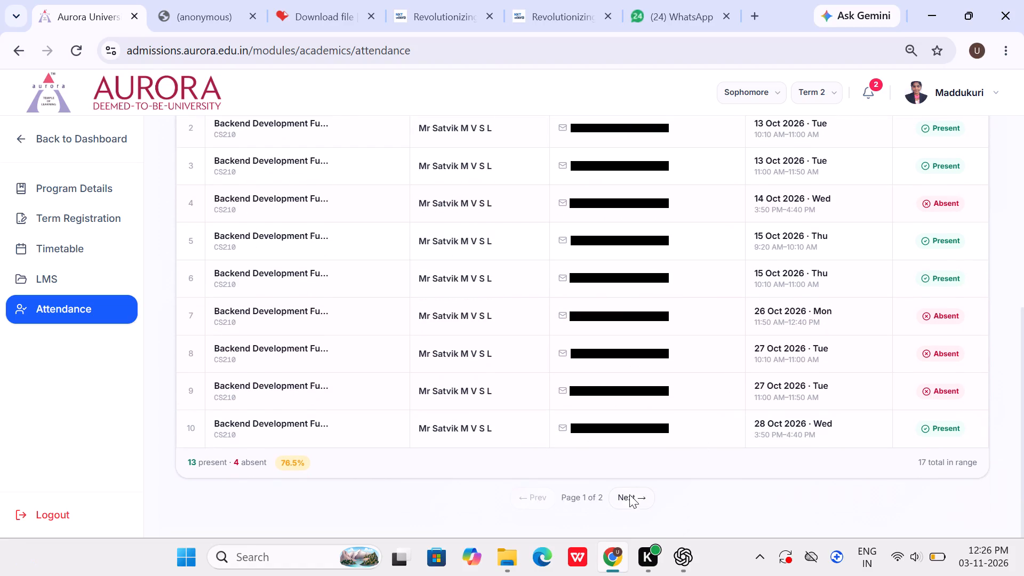
{"action": "left_click", "coordinate": [631, 493]}
{"action": "scroll", "coordinate": [675, 337], "scroll_direction": "down", "scroll_amount": 1}
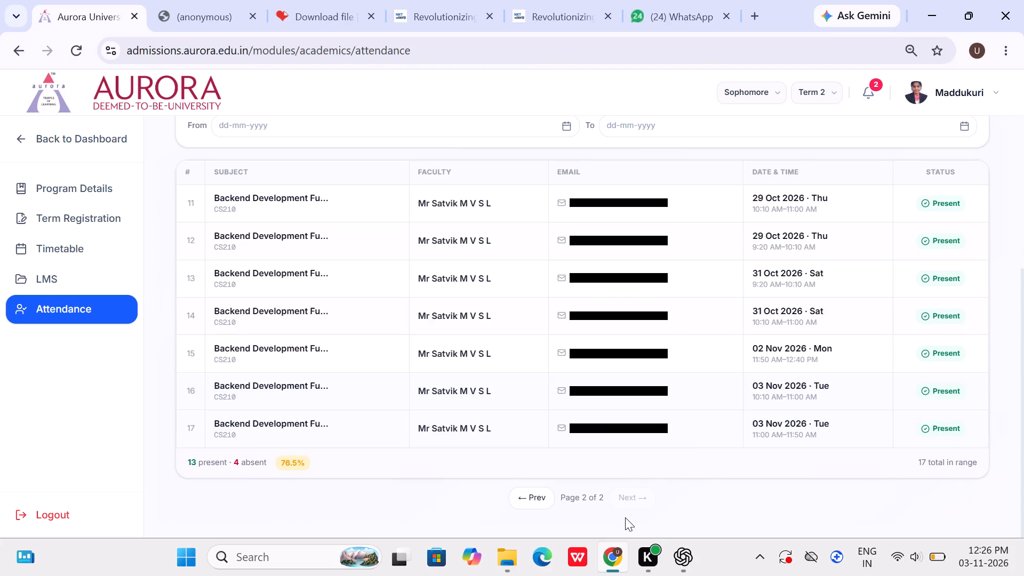
{"action": "scroll", "coordinate": [648, 351], "scroll_direction": "down", "scroll_amount": 2}
{"action": "scroll", "coordinate": [648, 351], "scroll_direction": "up", "scroll_amount": 1}
{"action": "scroll", "coordinate": [648, 351], "scroll_direction": "down", "scroll_amount": 2}
{"action": "left_click", "coordinate": [534, 497]}
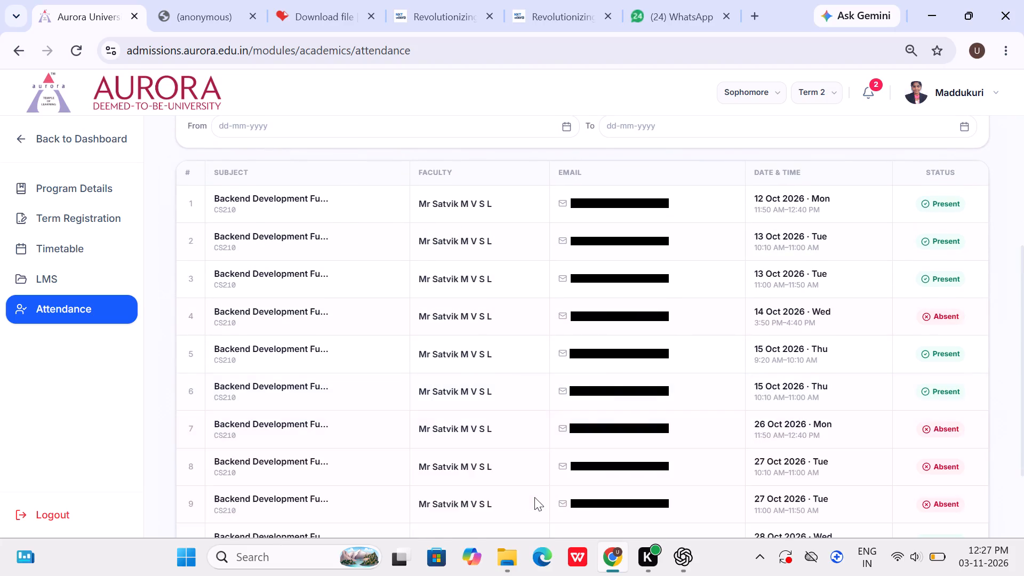
{"action": "scroll", "coordinate": [630, 410], "scroll_direction": "down", "scroll_amount": 1}
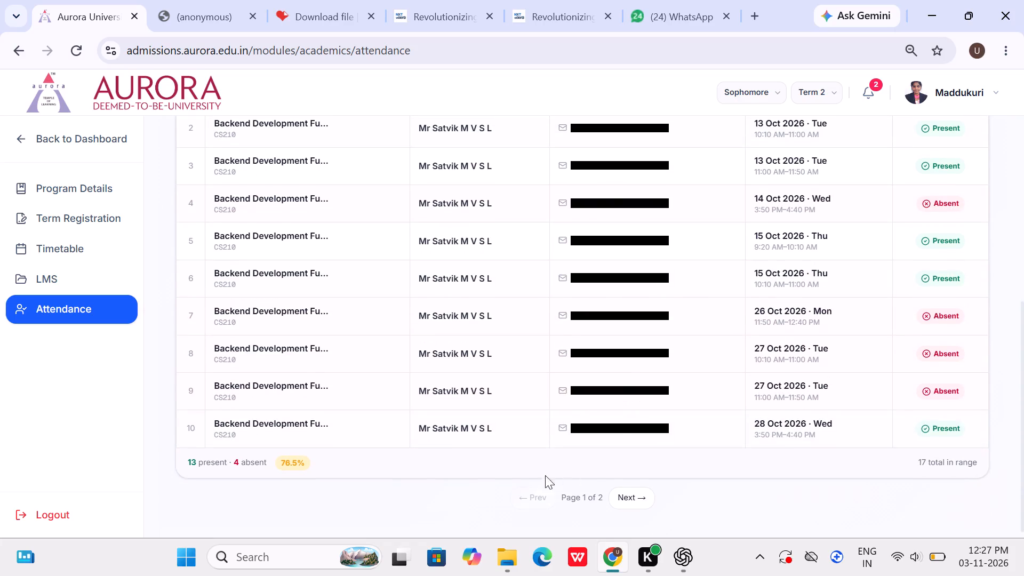
Open the Linear Algebra Essentials attendance breakdown from the subject list and check its session dates and statuses across both pages.
{"action": "scroll", "coordinate": [540, 478], "scroll_direction": "up", "scroll_amount": 3}
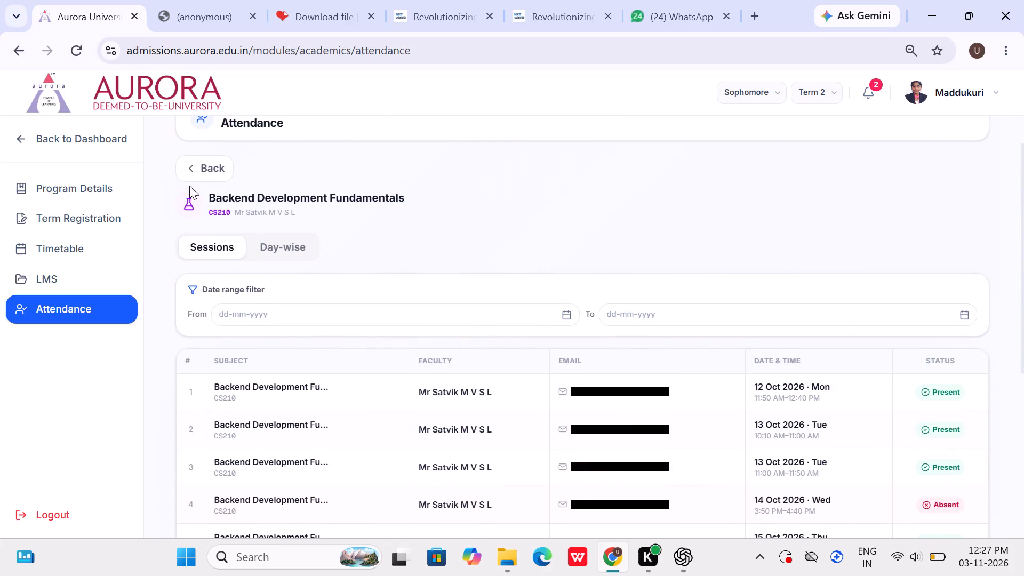
{"action": "left_click", "coordinate": [194, 170]}
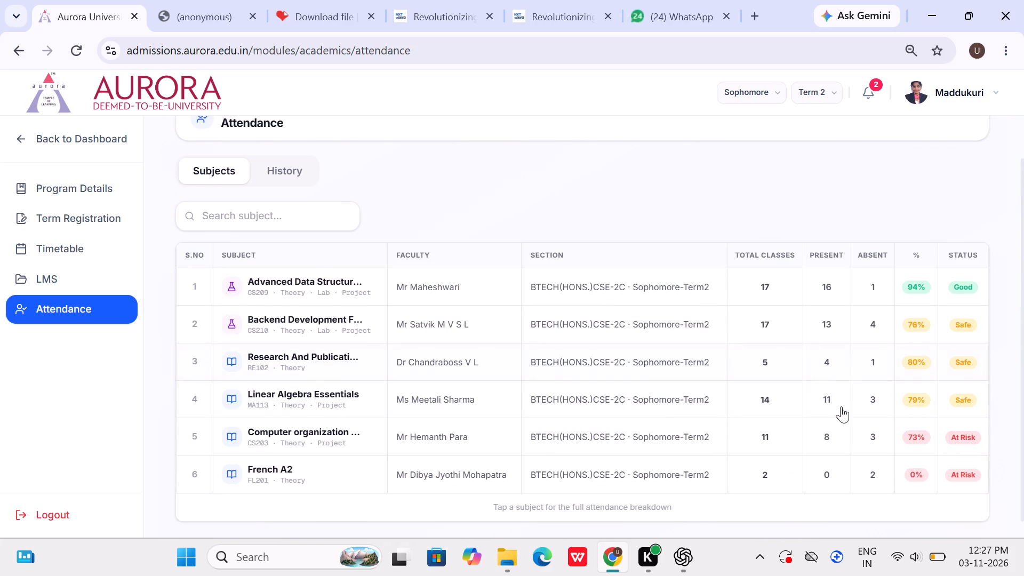
{"action": "left_click", "coordinate": [821, 408]}
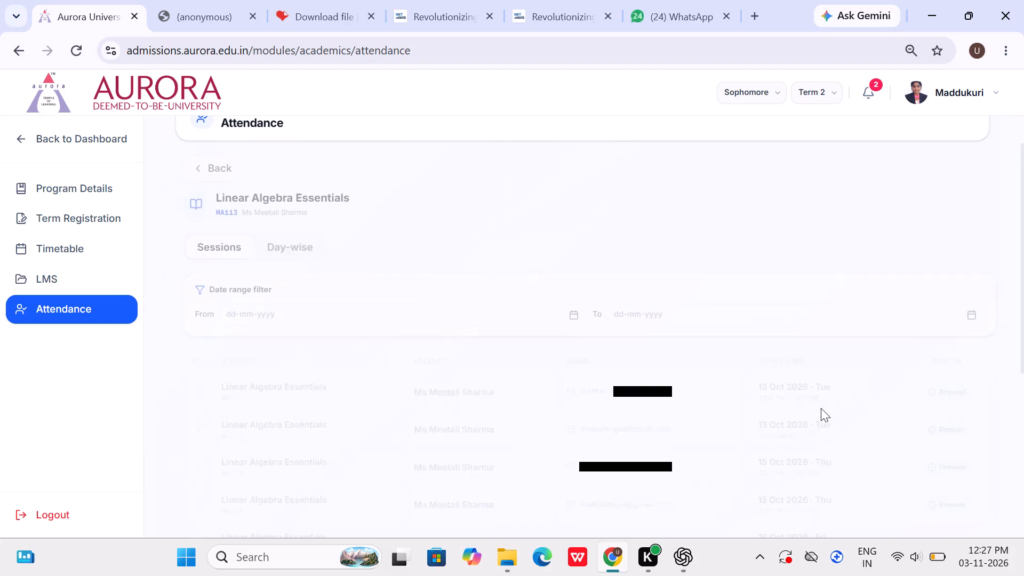
{"action": "scroll", "coordinate": [717, 425], "scroll_direction": "down", "scroll_amount": 3}
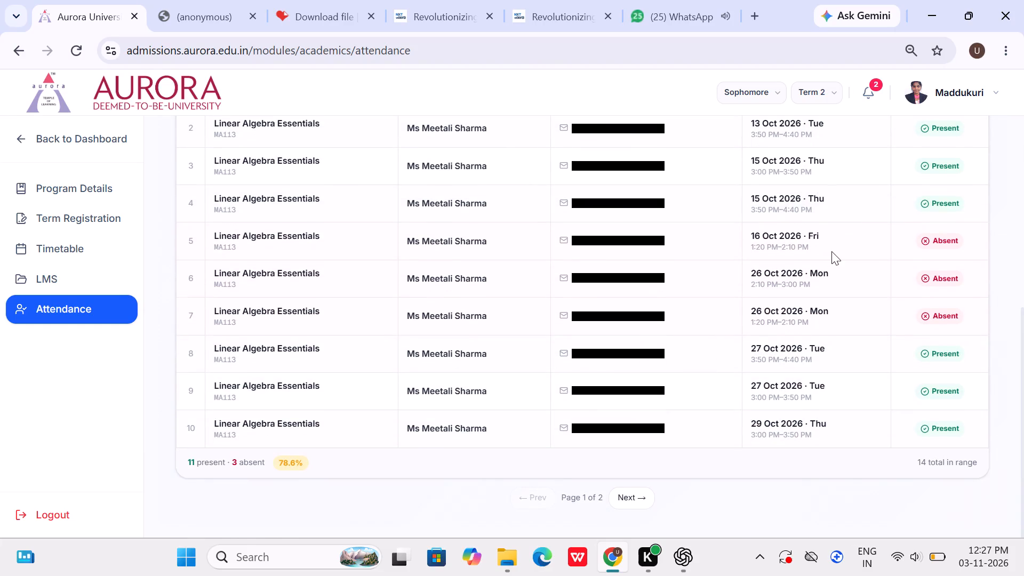
{"action": "left_click", "coordinate": [635, 500]}
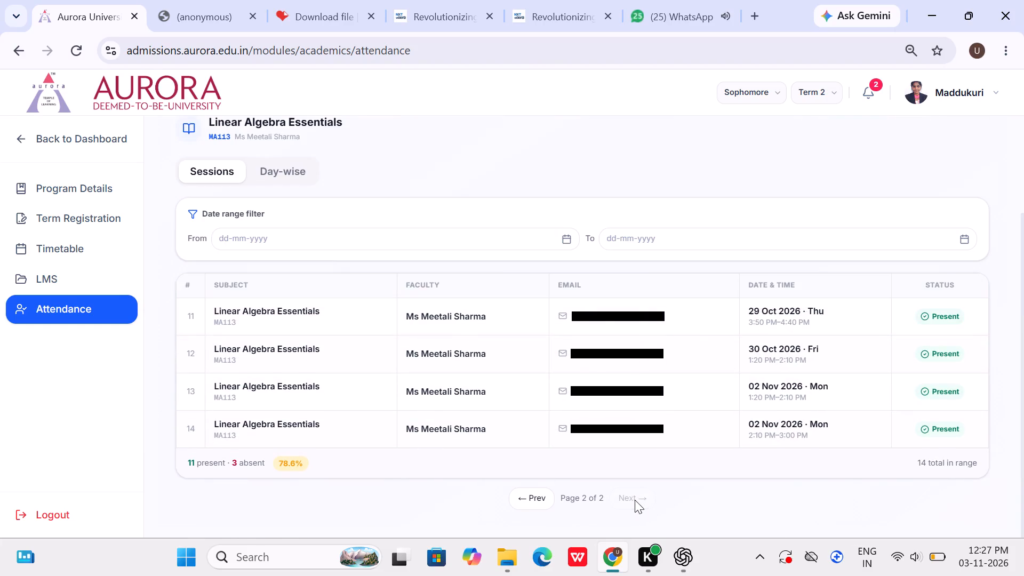
{"action": "scroll", "coordinate": [531, 378], "scroll_direction": "down", "scroll_amount": 2}
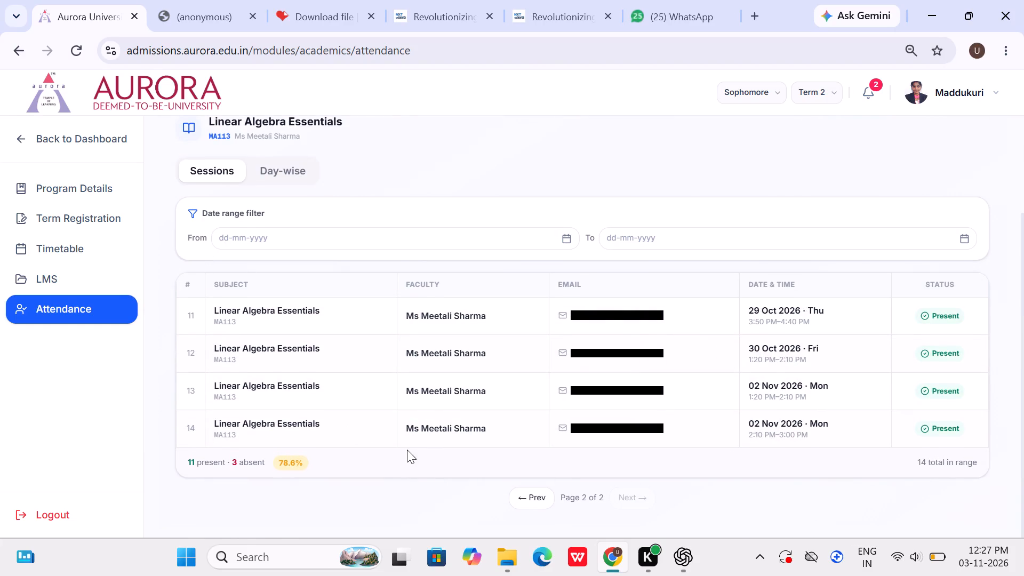
{"action": "scroll", "coordinate": [407, 450], "scroll_direction": "right", "scroll_amount": 7}
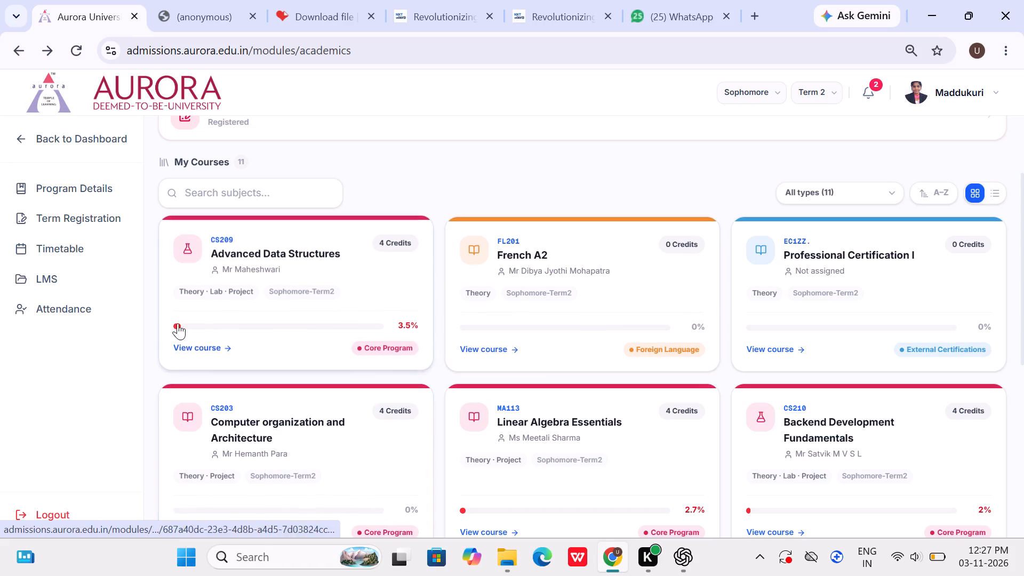
Reopen Attendance, check both pages of the Computer organization and Architecture breakdown, and return to the subject list.
{"action": "left_click", "coordinate": [95, 308]}
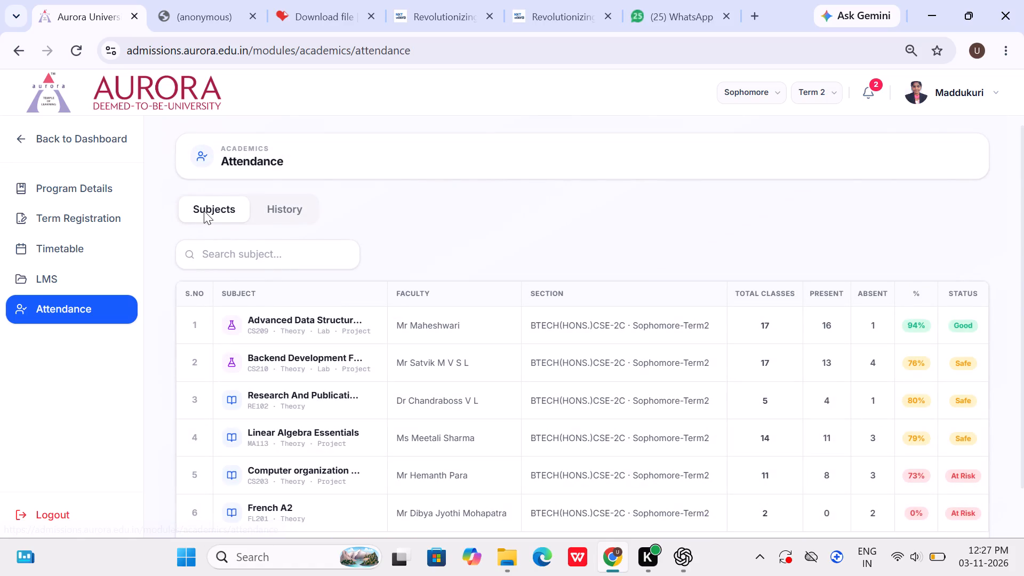
{"action": "scroll", "coordinate": [545, 356], "scroll_direction": "down", "scroll_amount": 2}
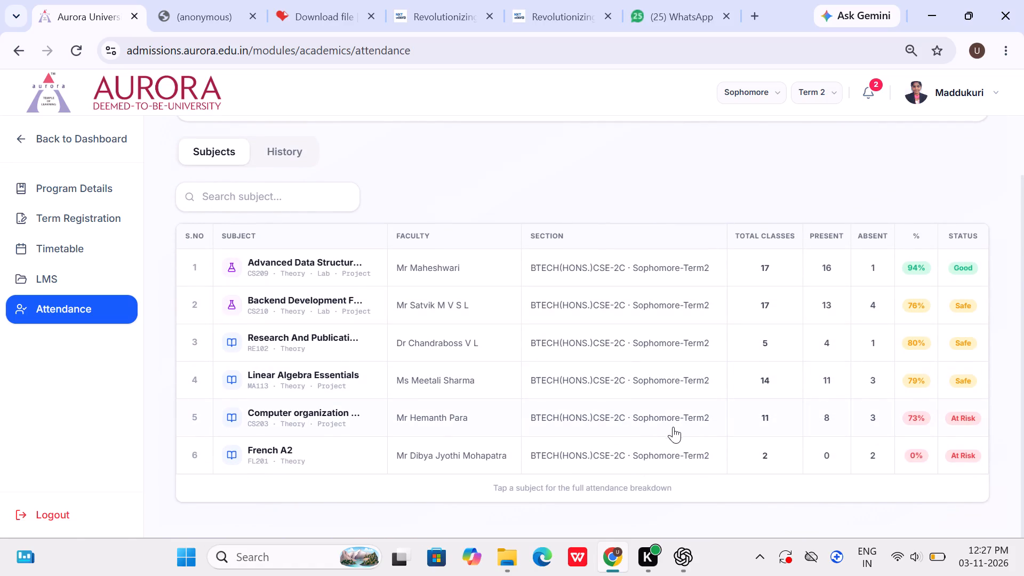
{"action": "left_click", "coordinate": [676, 425]}
{"action": "scroll", "coordinate": [774, 437], "scroll_direction": "down", "scroll_amount": 1}
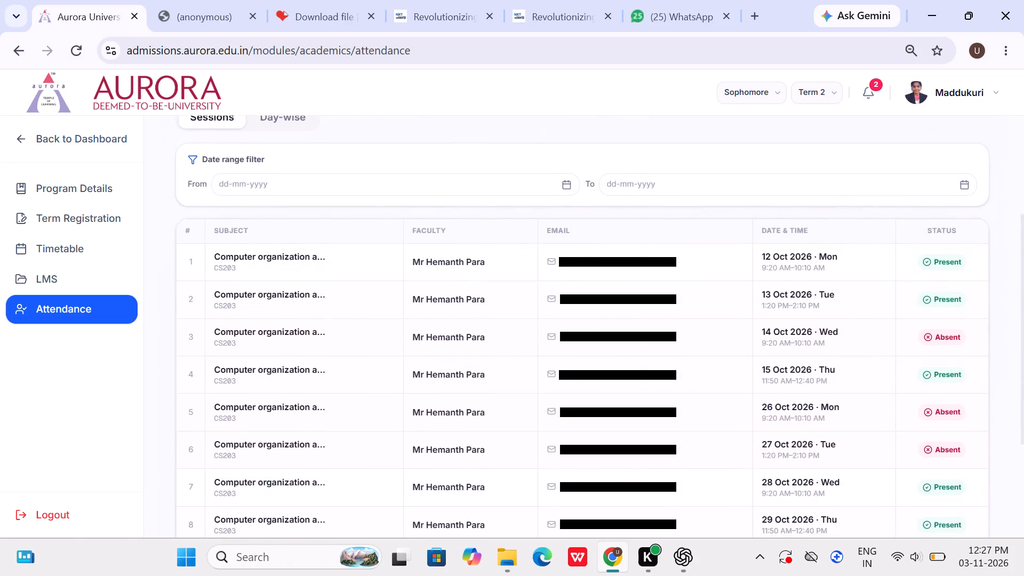
{"action": "scroll", "coordinate": [774, 437], "scroll_direction": "down", "scroll_amount": 3}
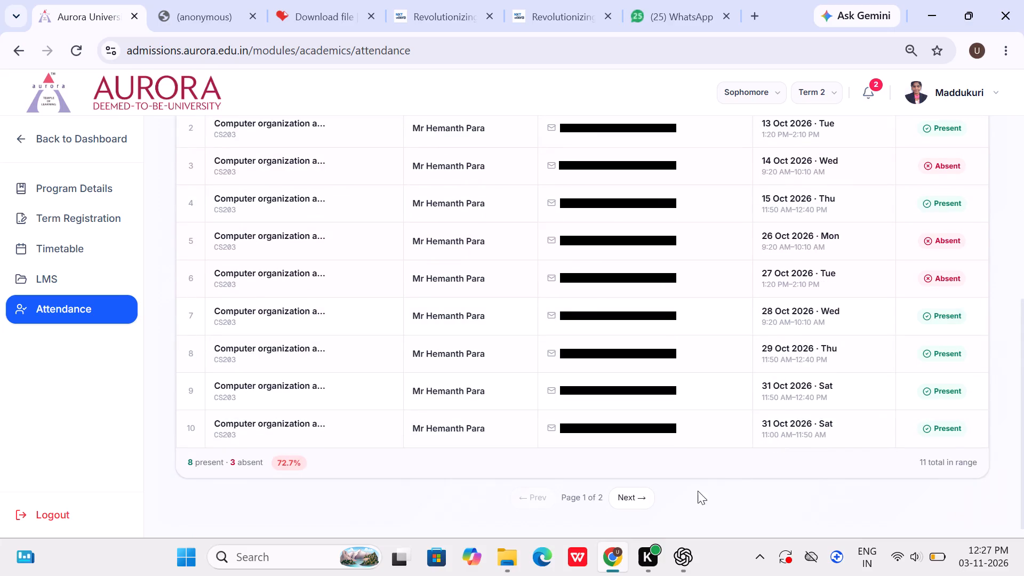
{"action": "left_click", "coordinate": [628, 502]}
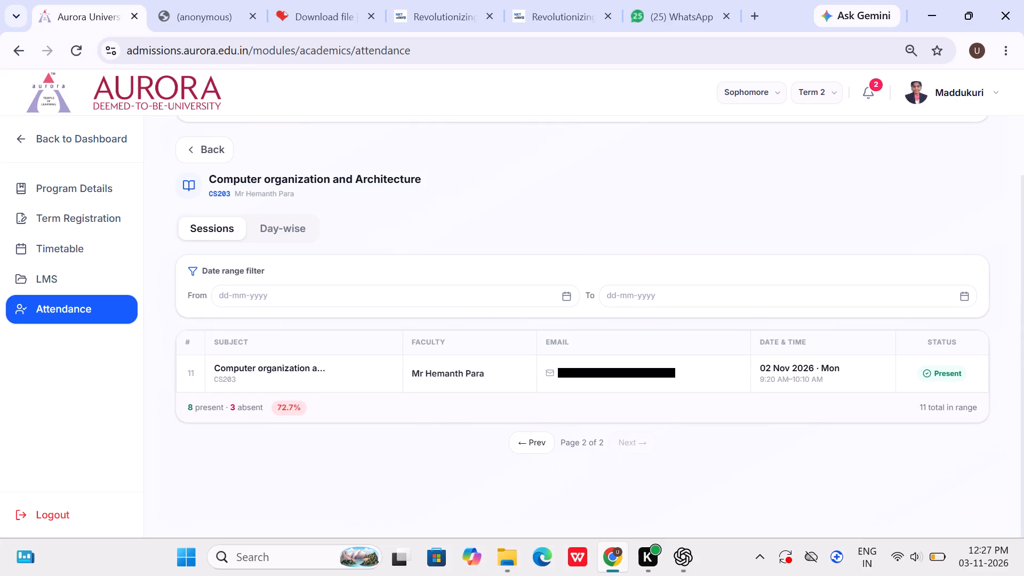
{"action": "left_click", "coordinate": [198, 148]}
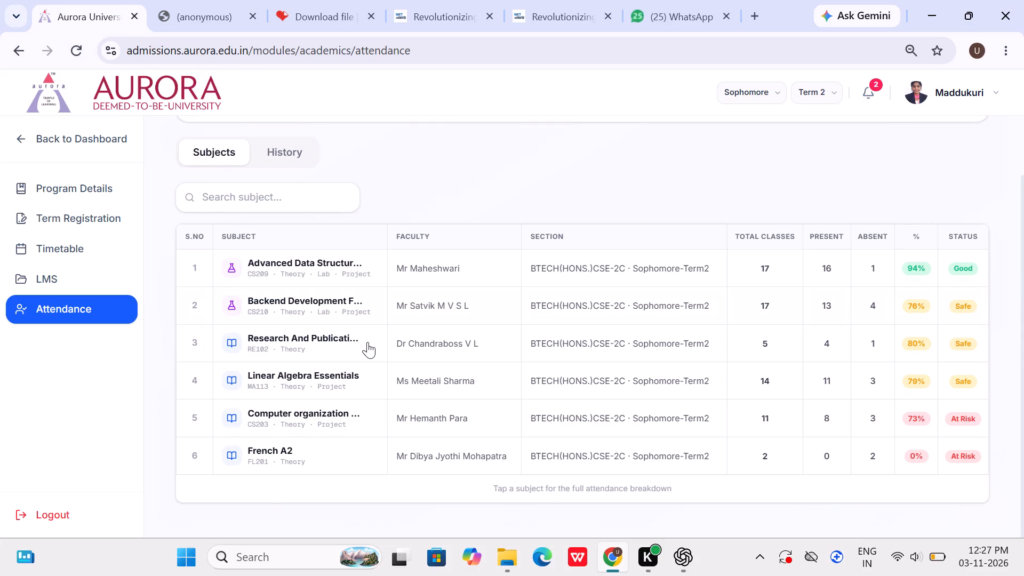
{"action": "scroll", "coordinate": [470, 342], "scroll_direction": "up", "scroll_amount": 3}
{"action": "scroll", "coordinate": [378, 389], "scroll_direction": "down", "scroll_amount": 3}
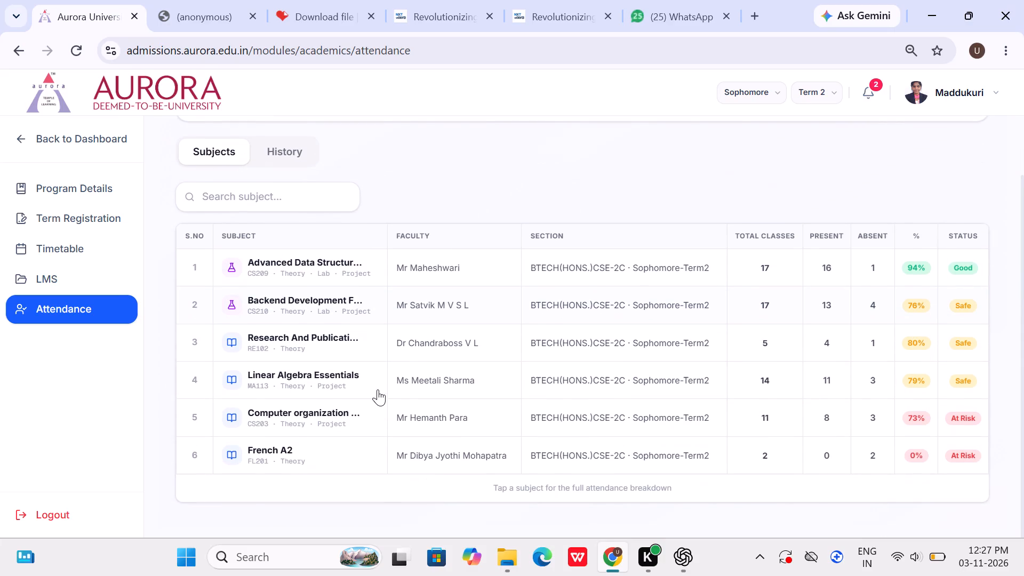
Close the browser tabs holding the Module 2 lab report PDF and the file download page.
{"action": "left_click", "coordinate": [221, 0]}
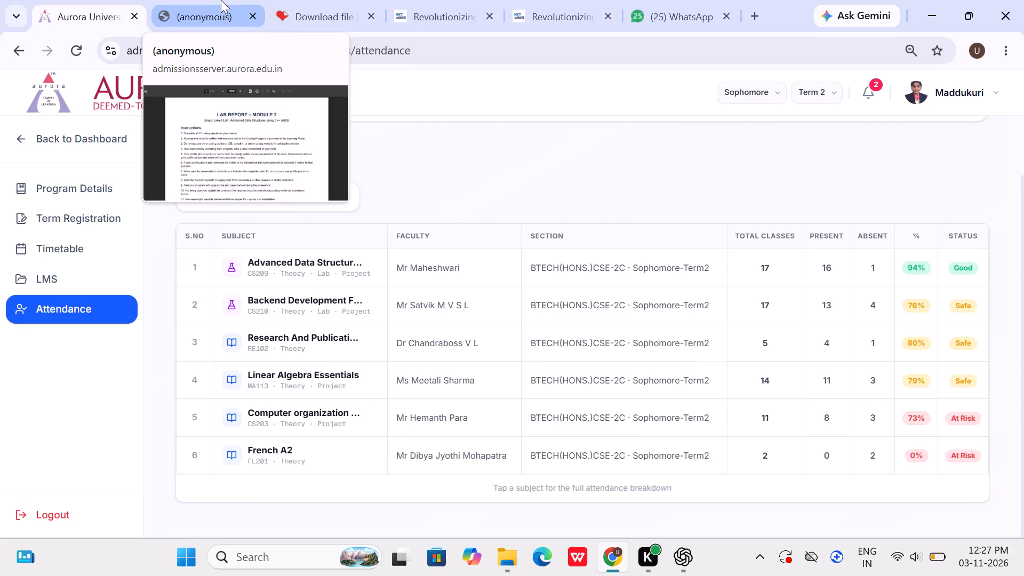
{"action": "left_click", "coordinate": [251, 15]}
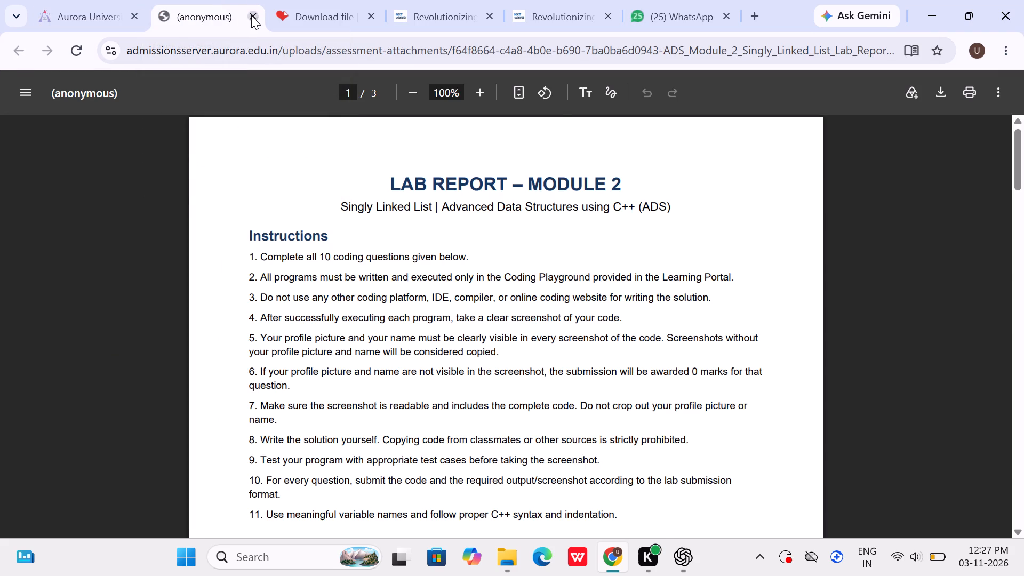
{"action": "left_click", "coordinate": [251, 15]}
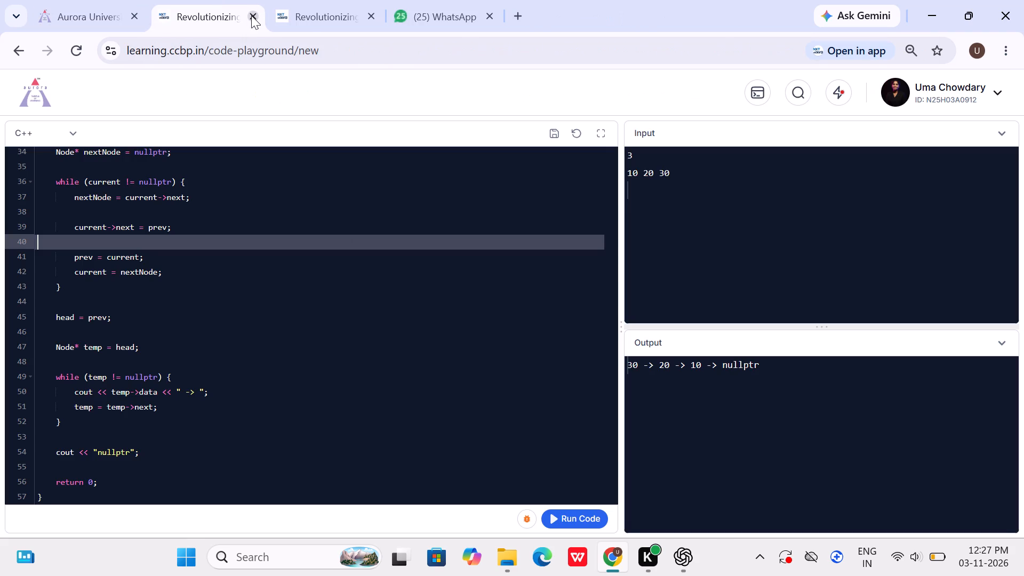
Switch to the learning portal's SQLite and Database Operations course tab and return to its home page to view the day's schedule.
{"action": "left_click", "coordinate": [308, 13]}
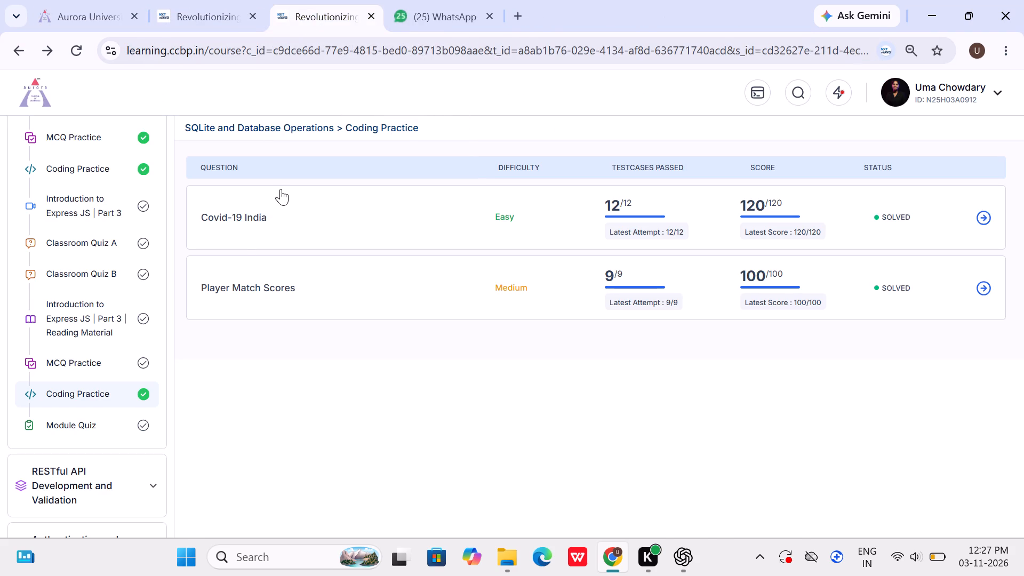
{"action": "scroll", "coordinate": [53, 318], "scroll_direction": "up", "scroll_amount": 4}
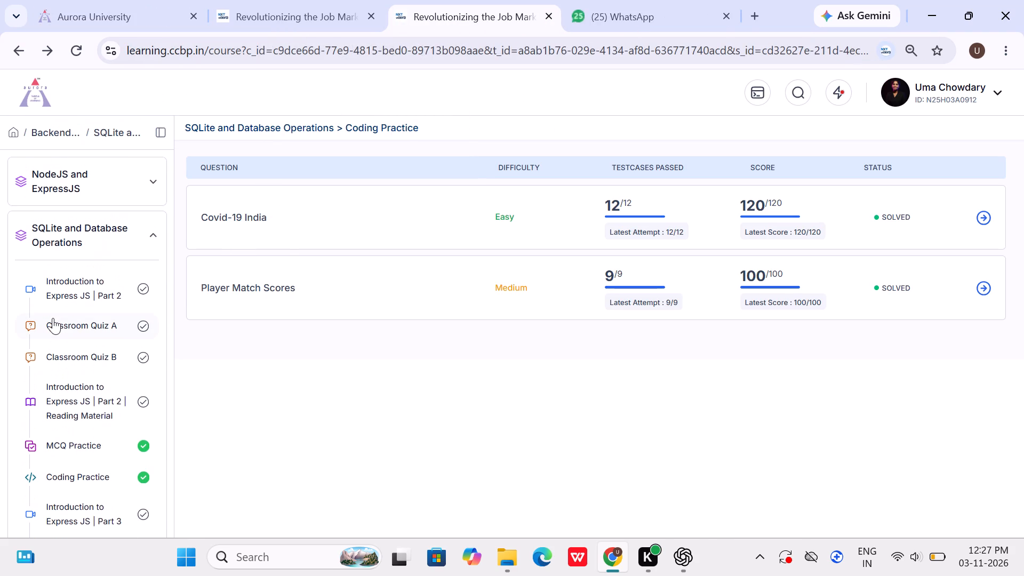